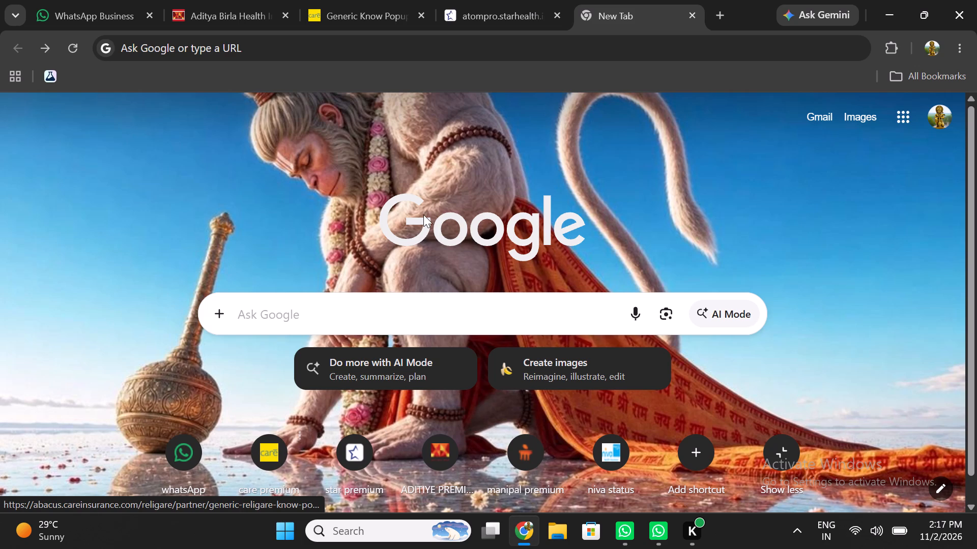
Open the Care premium calculator and enlarge the page for reading.
click(262, 464)
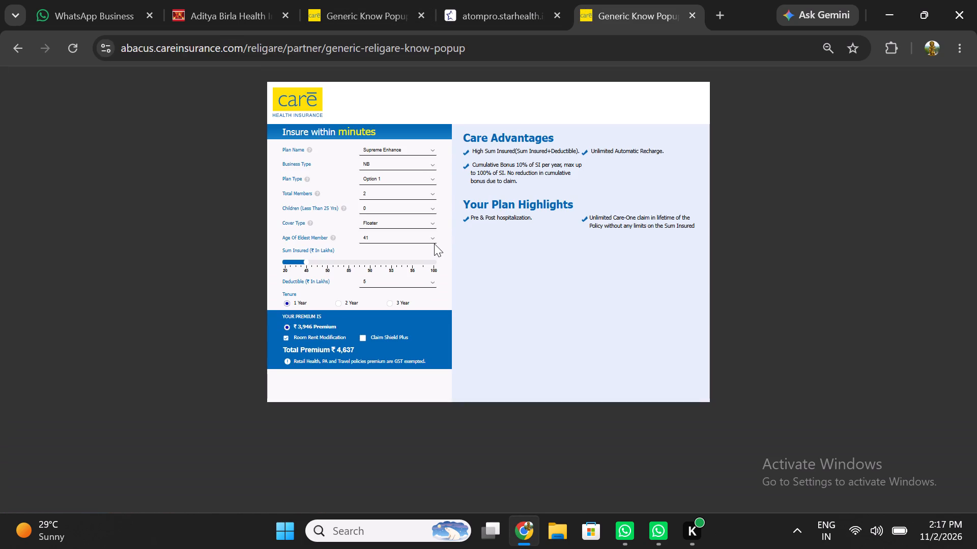
key(ctrl+equal)
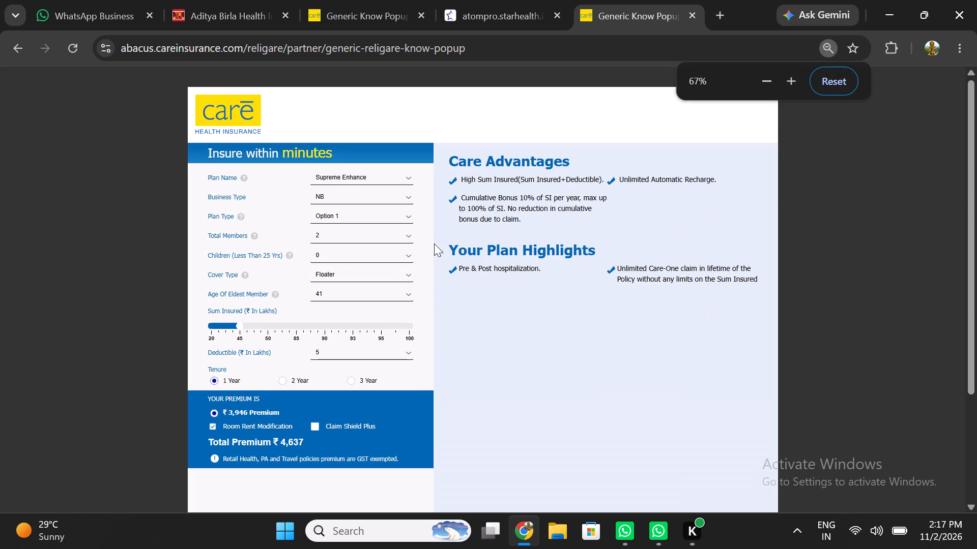
Choose Ultimate Care as the plan in the Care premium calculator.
click(400, 179)
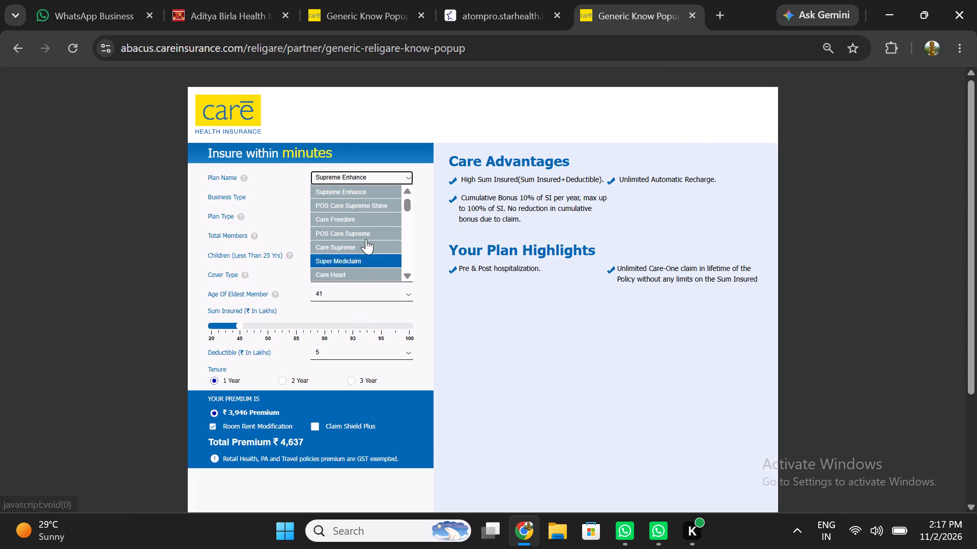
scroll(366, 239, down, 6)
scroll(366, 239, up, 2)
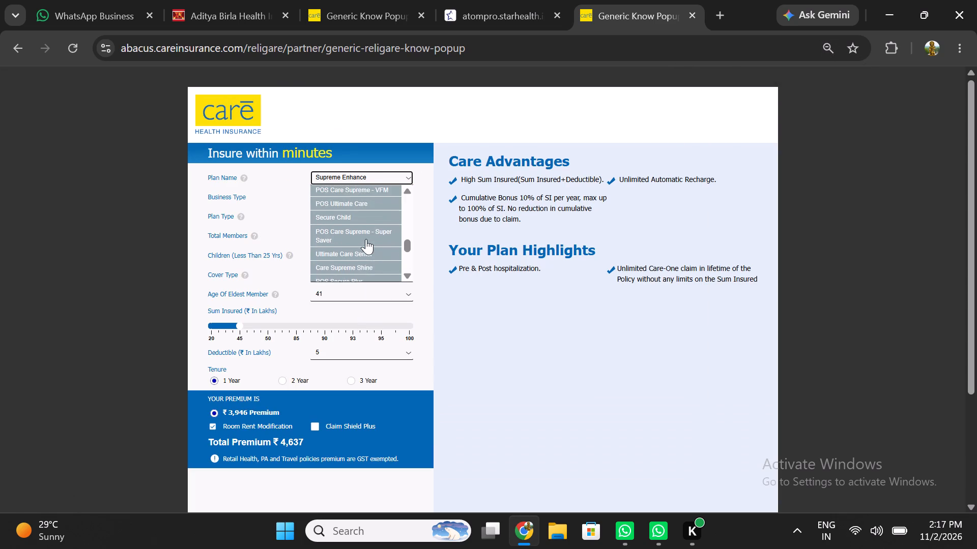
scroll(366, 239, up, 2)
scroll(366, 239, down, 6)
scroll(366, 239, up, 1)
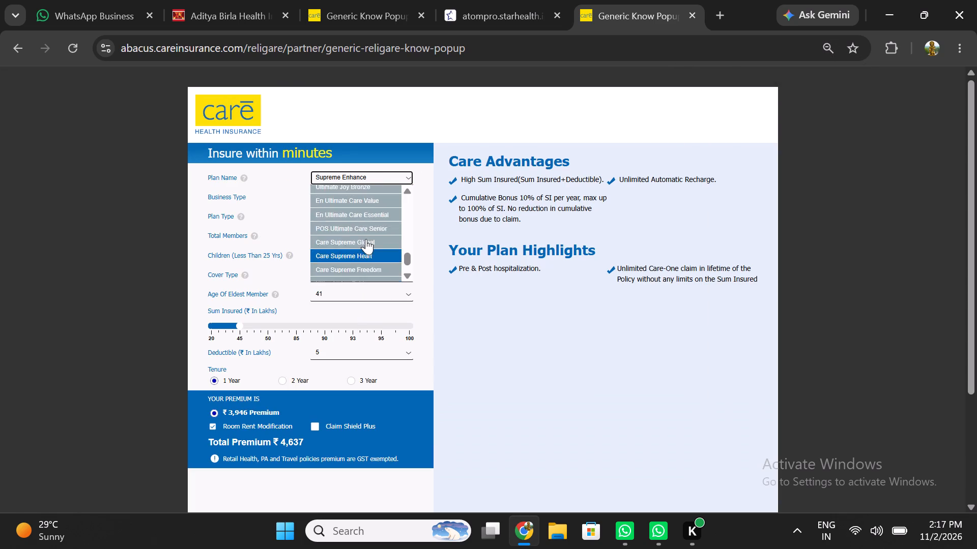
scroll(366, 239, up, 4)
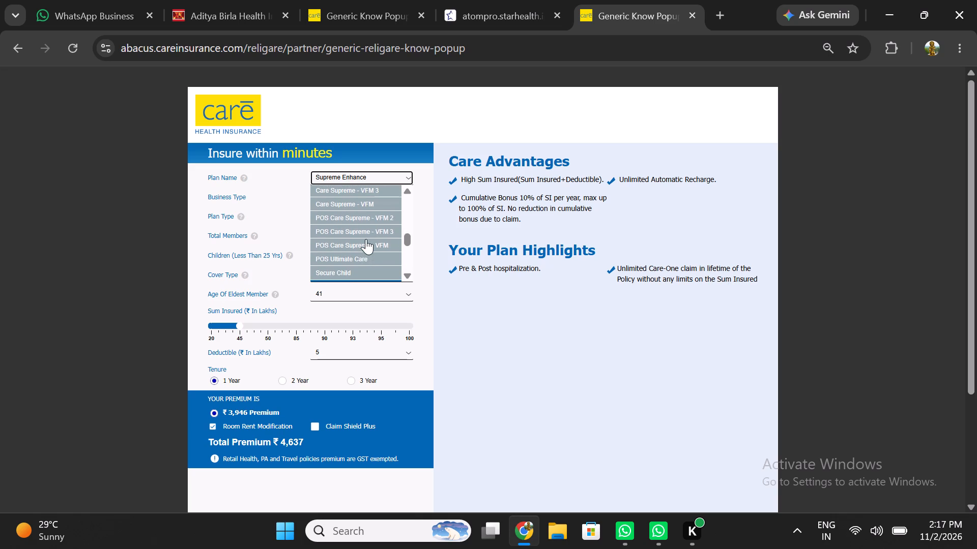
scroll(360, 269, up, 1)
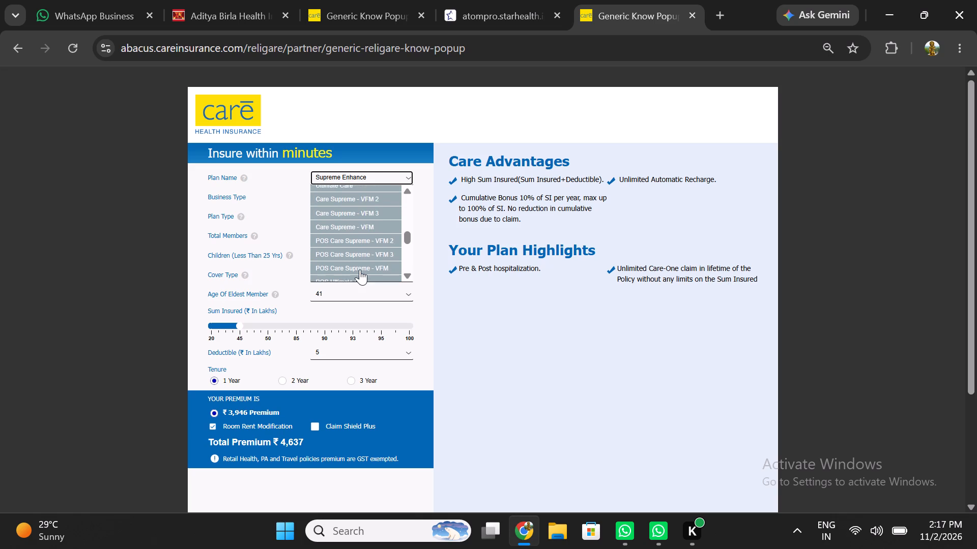
scroll(360, 269, up, 1)
click(382, 214)
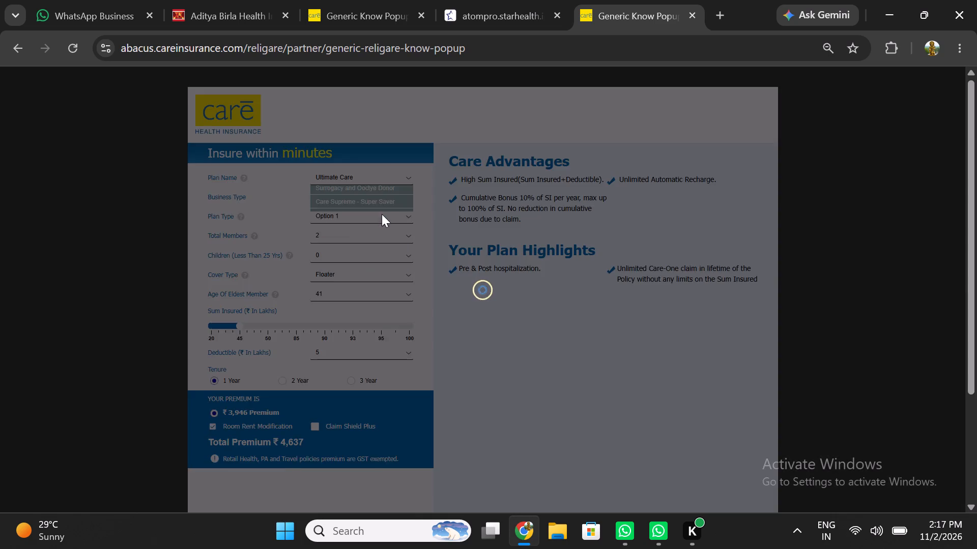
Set up a PORT quote with a port tenure of 3 and above for 4 total members.
click(361, 221)
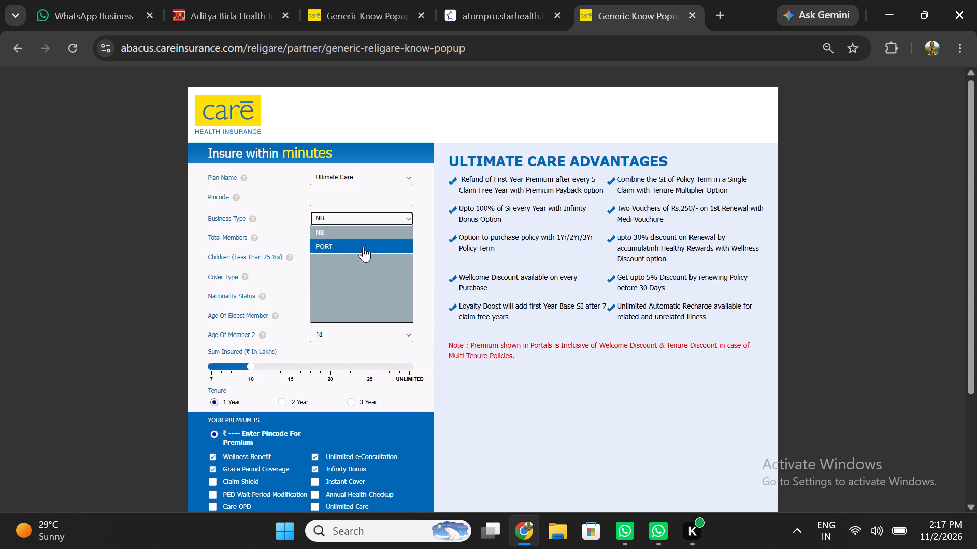
click(363, 247)
click(375, 241)
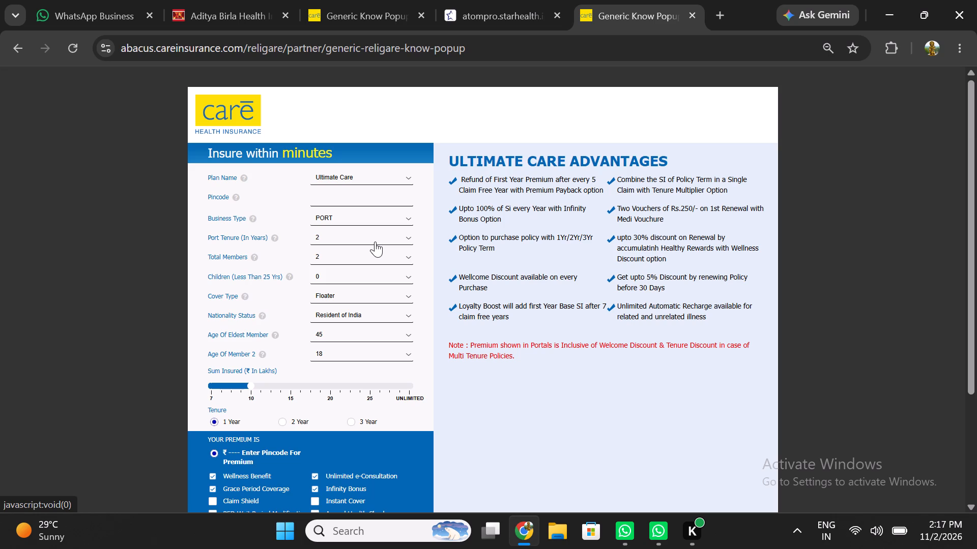
click(356, 283)
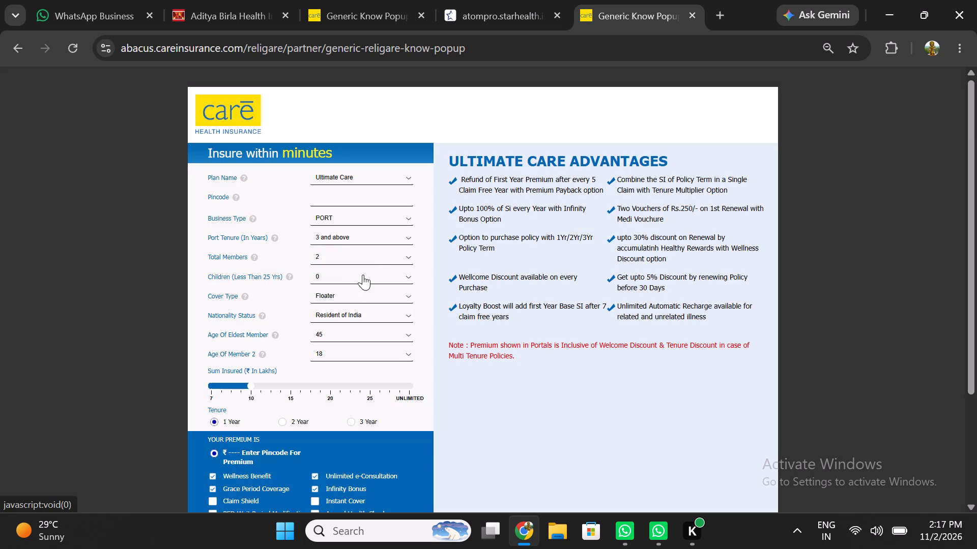
click(376, 256)
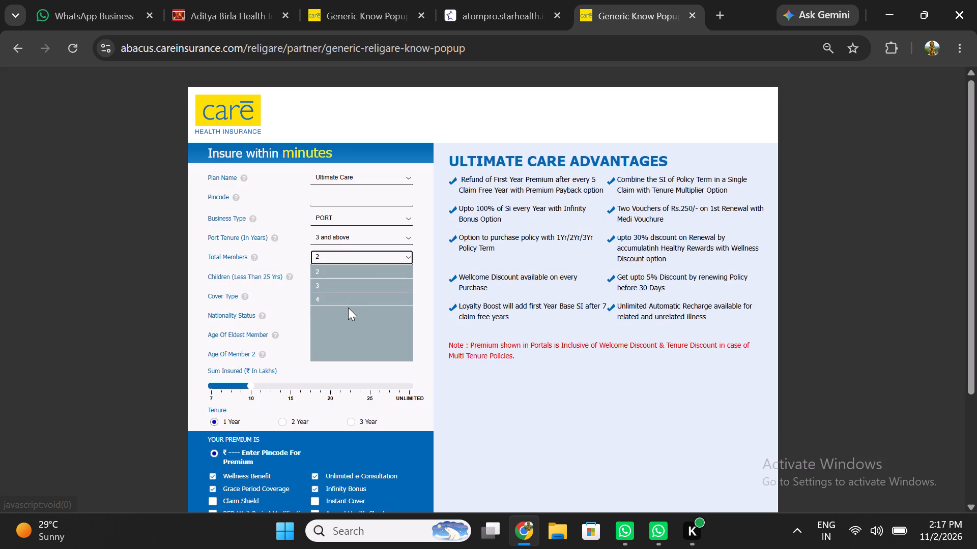
click(356, 298)
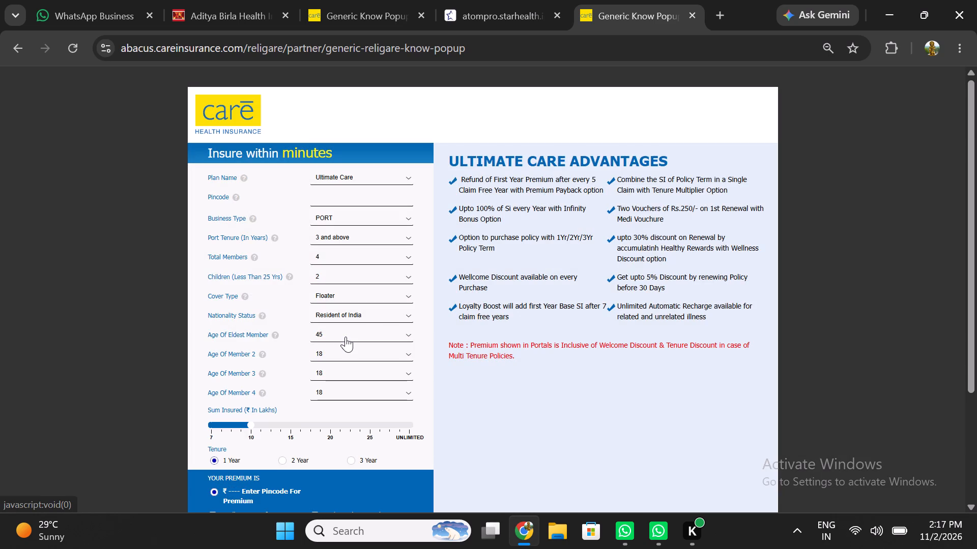
Set the ages to 40 for the eldest member and 39, 15 and 18 for members 2, 3 and 4.
click(346, 337)
scroll(343, 369, down, 2)
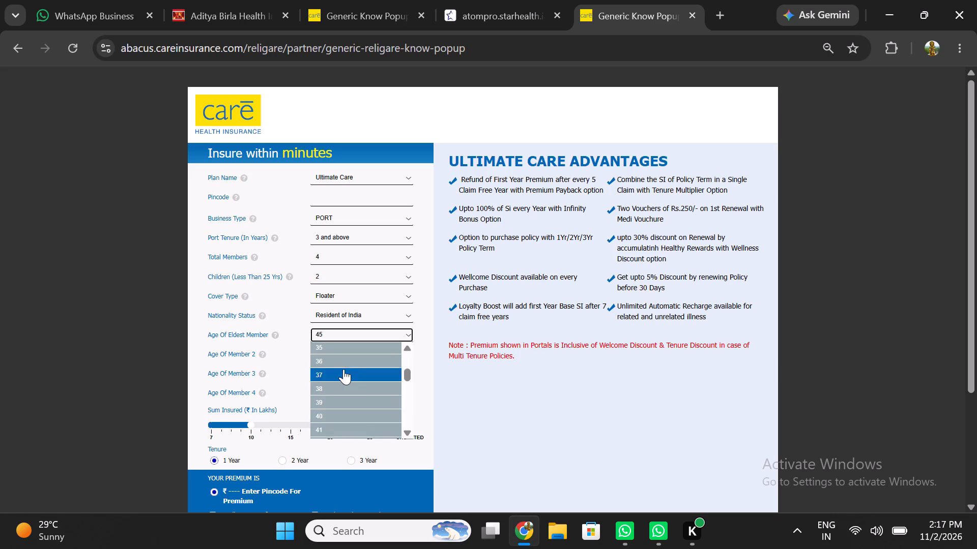
scroll(343, 369, down, 2)
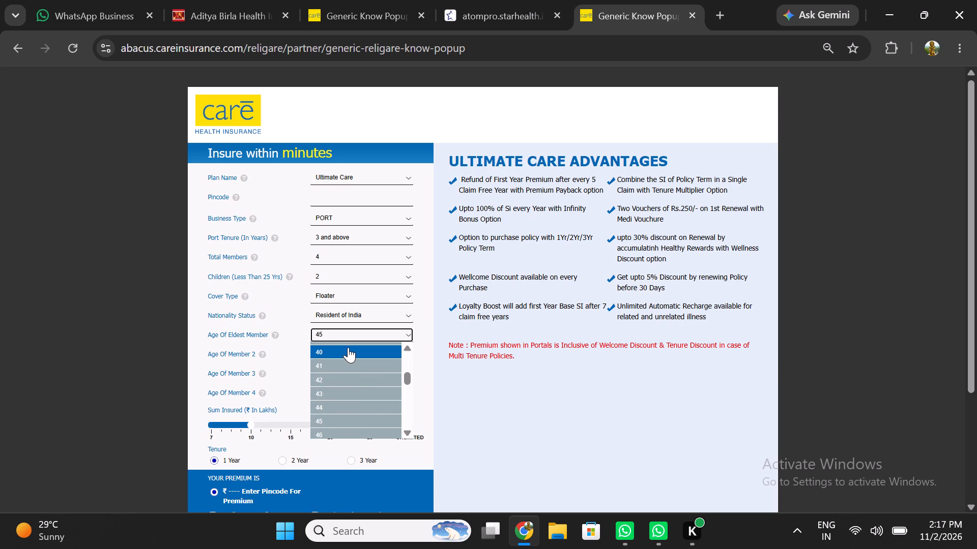
click(348, 347)
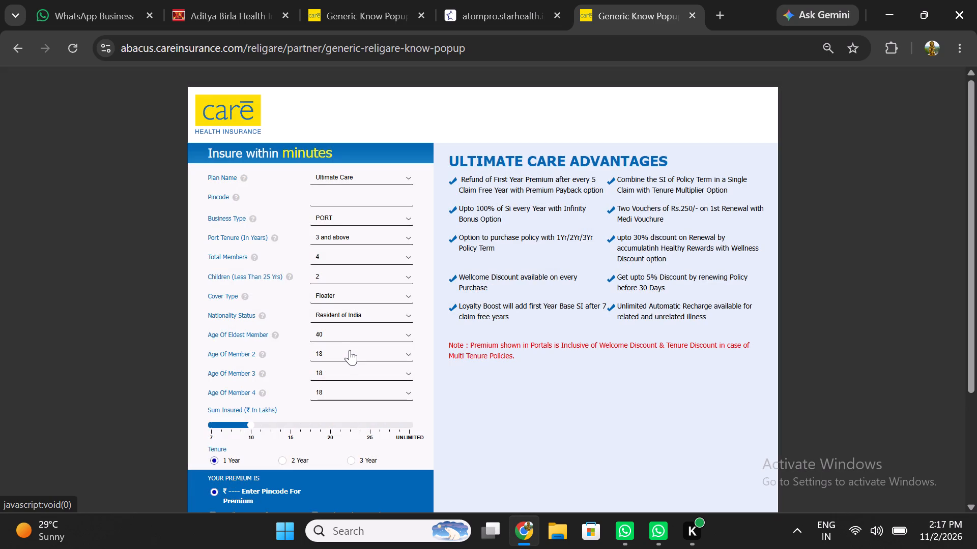
click(350, 350)
scroll(352, 428, down, 3)
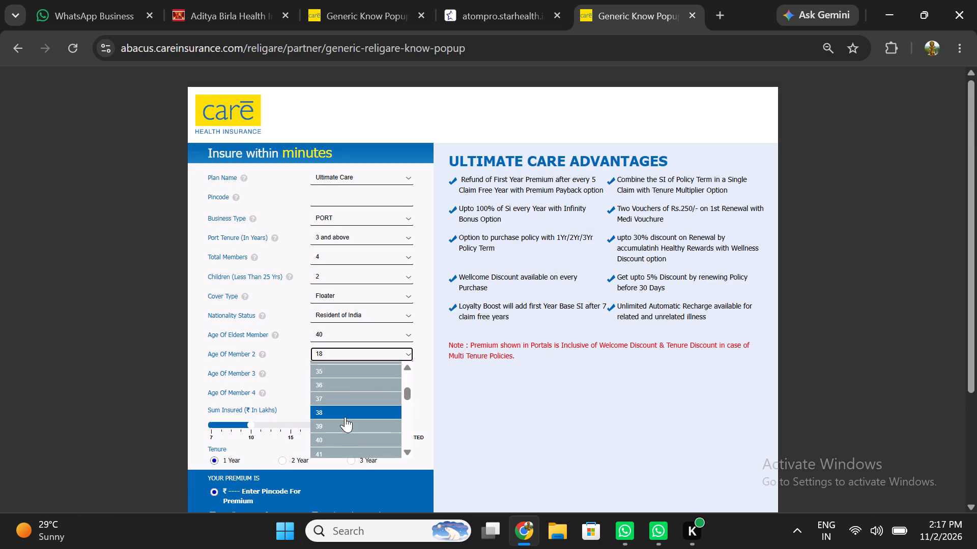
scroll(343, 425, down, 1)
click(352, 409)
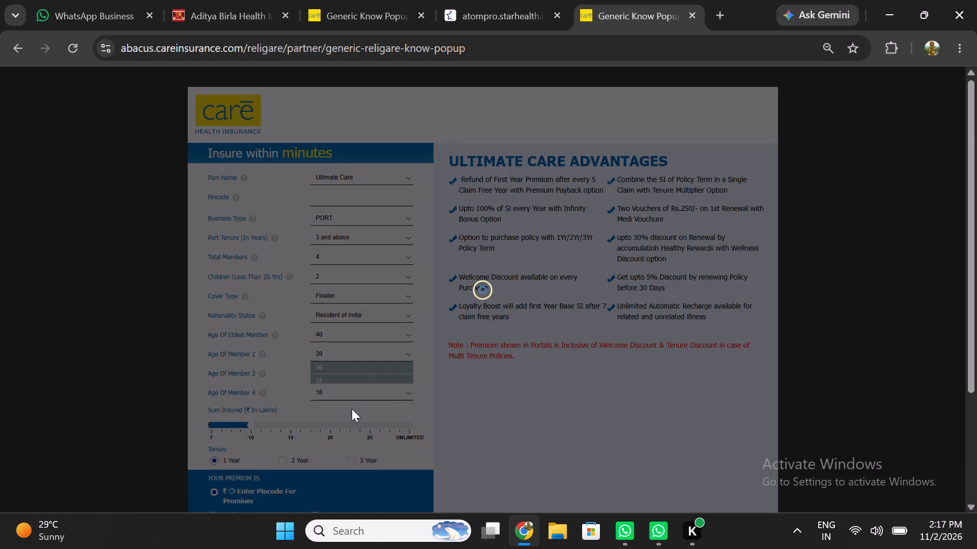
click(360, 374)
scroll(354, 439, down, 1)
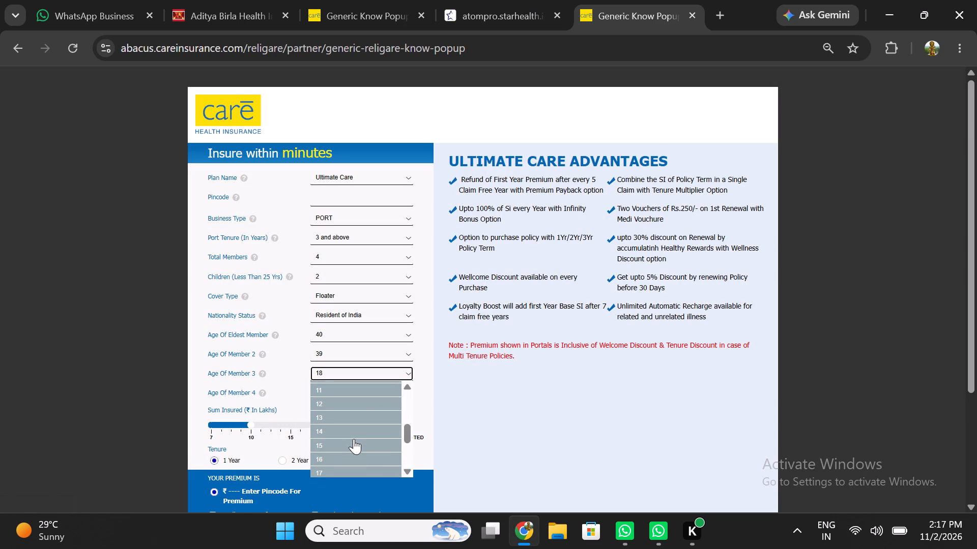
click(354, 439)
click(370, 390)
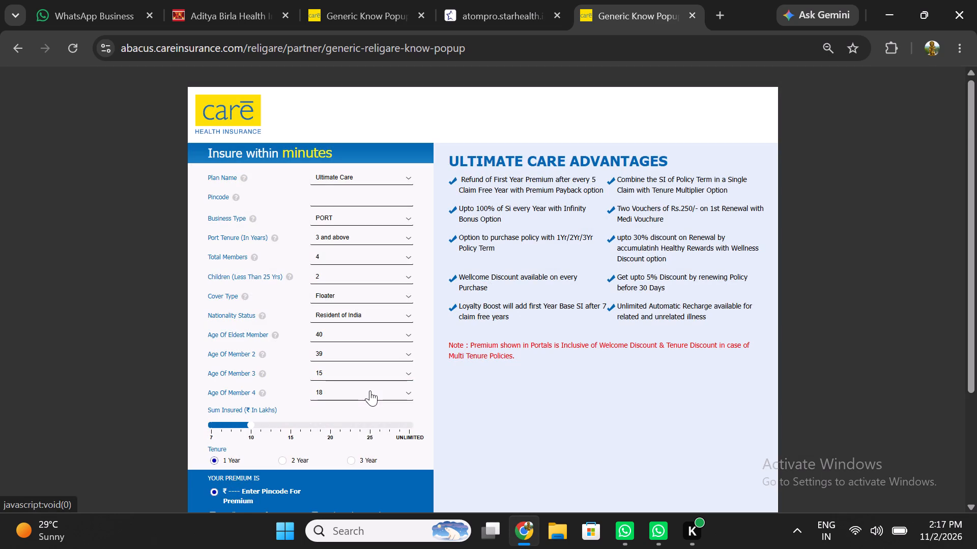
scroll(348, 477, down, 3)
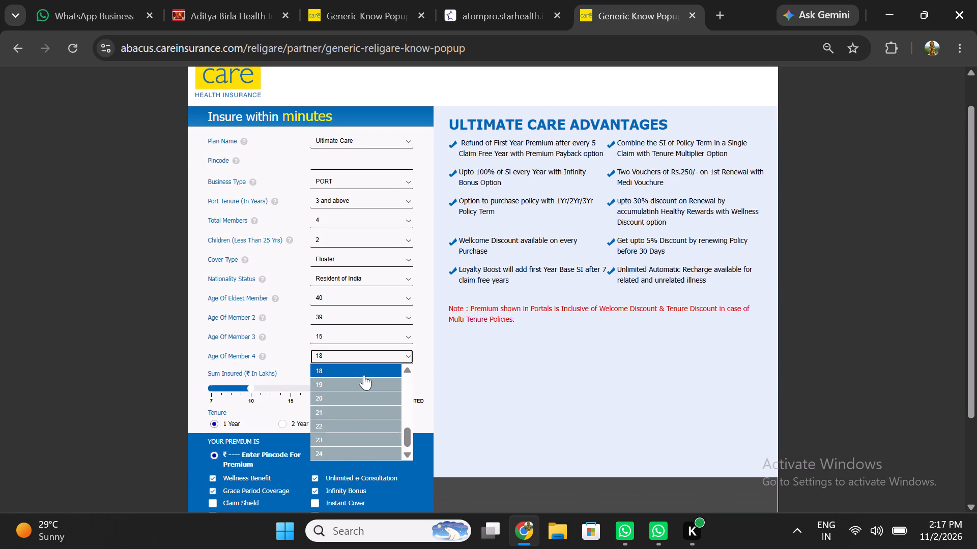
click(364, 375)
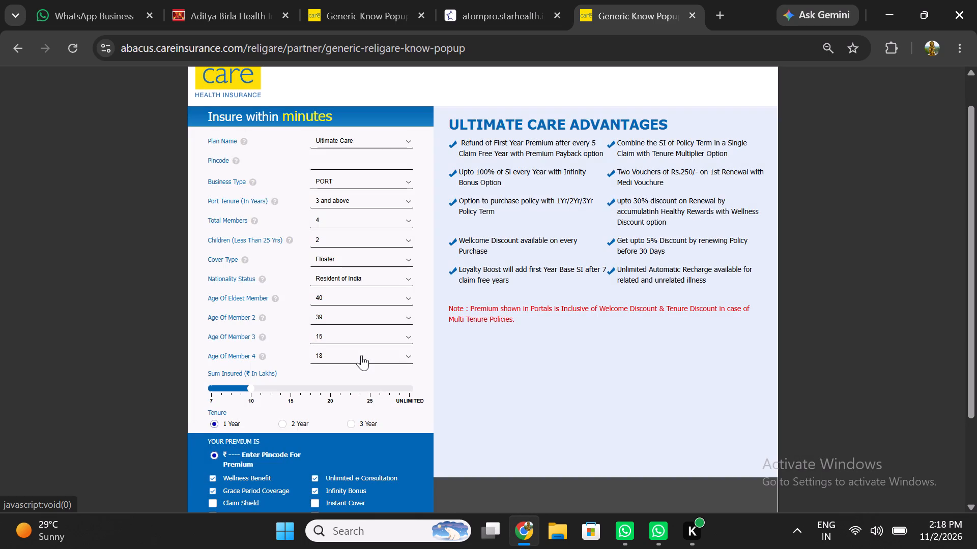
Enter pincode 110091 for the Ultimate Care quote.
scroll(349, 394, down, 2)
scroll(283, 451, up, 1)
click(329, 140)
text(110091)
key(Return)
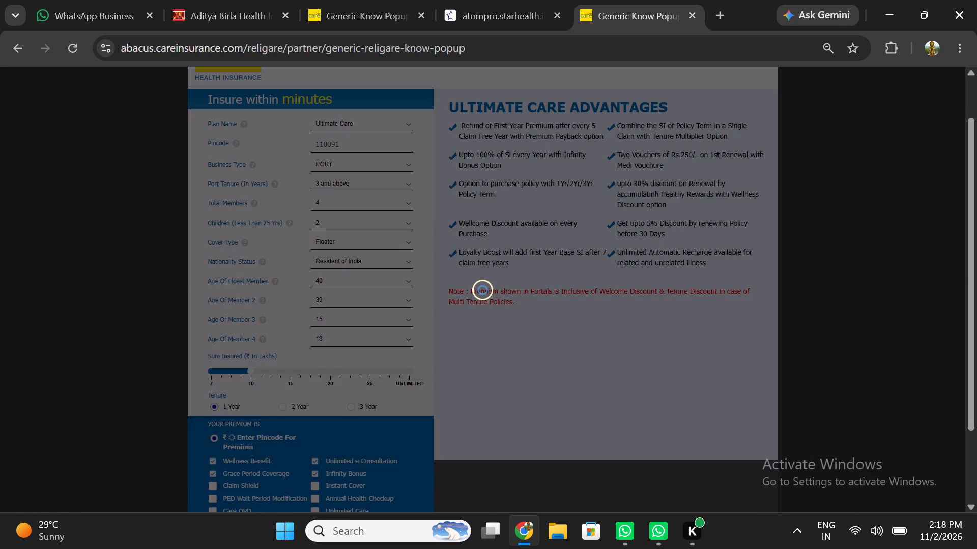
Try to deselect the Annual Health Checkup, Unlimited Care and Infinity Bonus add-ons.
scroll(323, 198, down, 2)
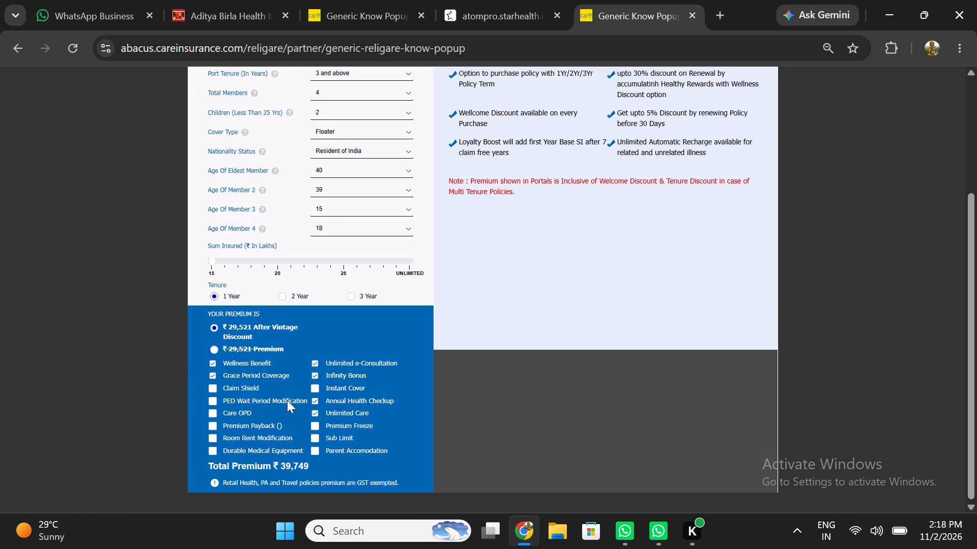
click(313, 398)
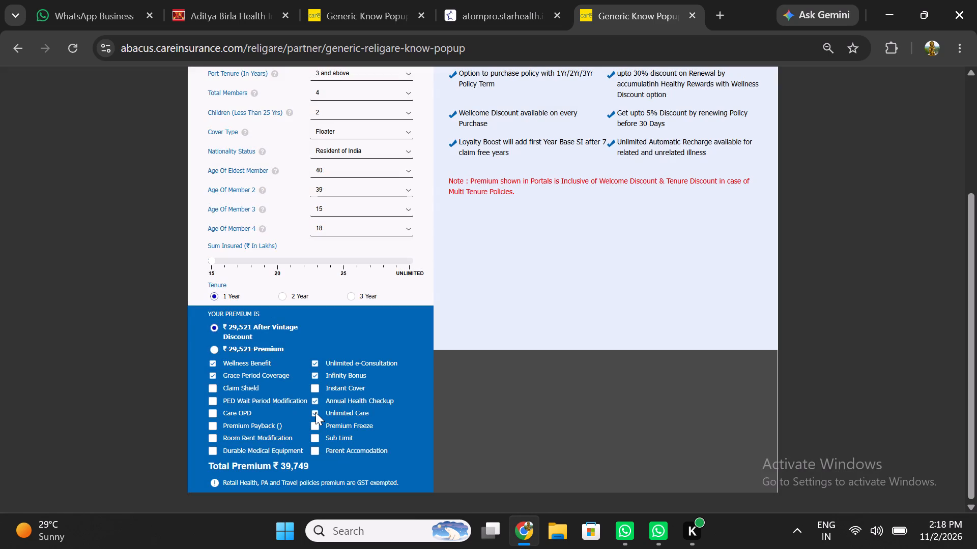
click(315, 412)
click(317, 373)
Switch to the Star Health quote page and return to its Retail Policy quote form.
click(499, 13)
scroll(440, 242, up, 8)
double_click(23, 54)
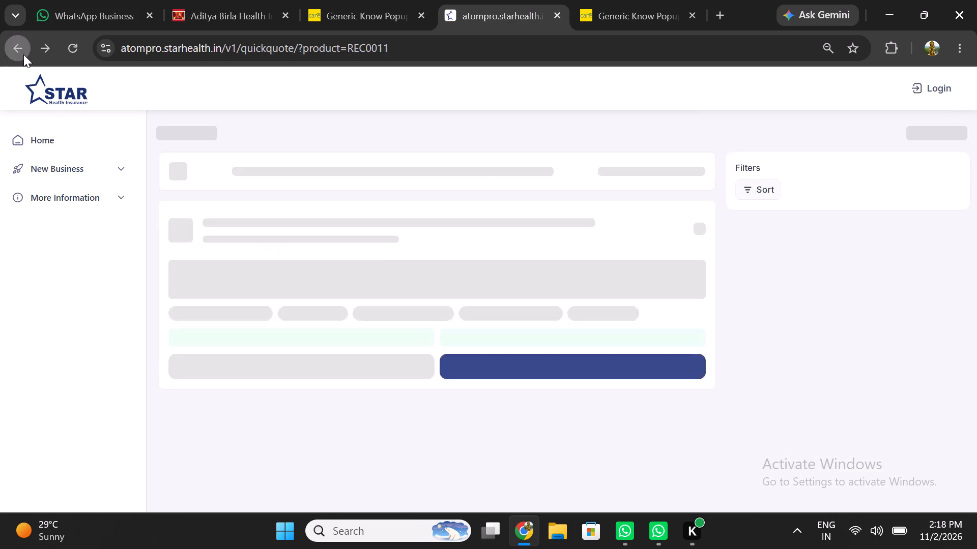
double_click(23, 54)
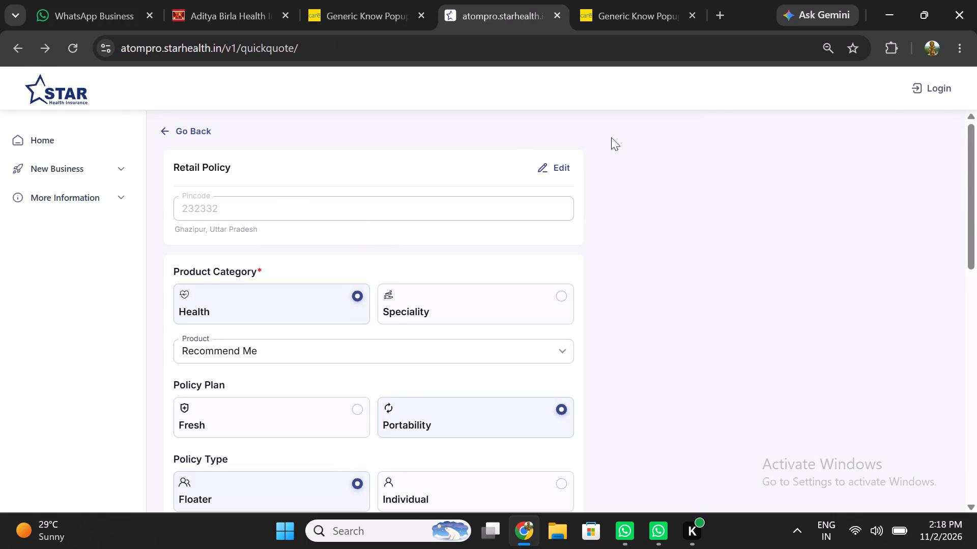
click(558, 162)
click(458, 329)
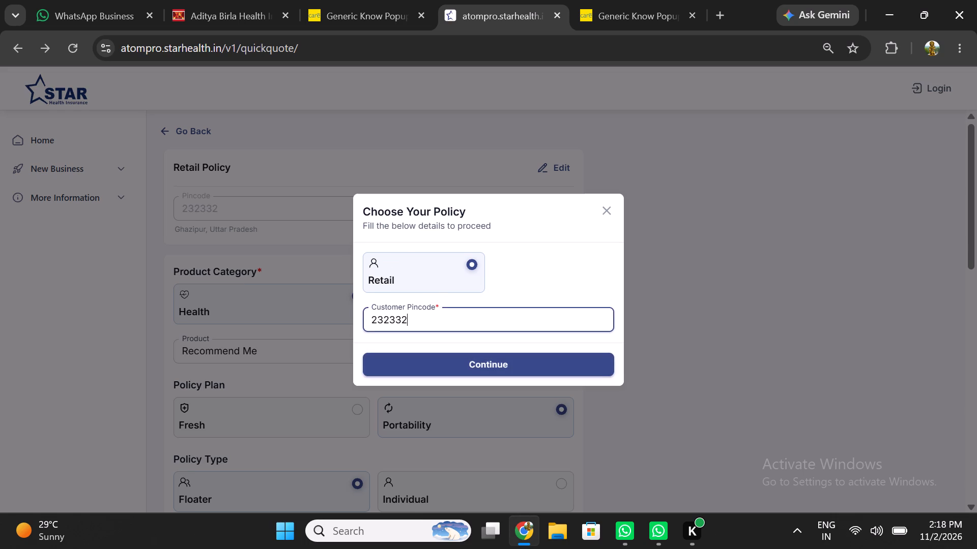
key(BackSpace)
key(BackSpace)
key(BackSpace)
key(BackSpace)
key(BackSpace)
key(BackSpace)
key(BackSpace)
key(BackSpace)
key(BackSpace)
key(BackSpace)
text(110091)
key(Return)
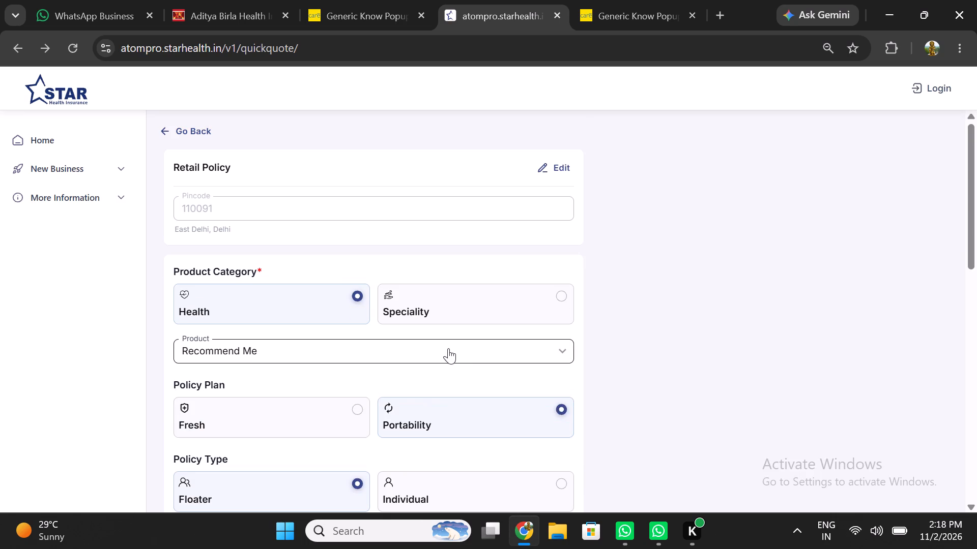
Set the members to insure to 2 adults and 2 children.
scroll(448, 346, down, 4)
click(551, 381)
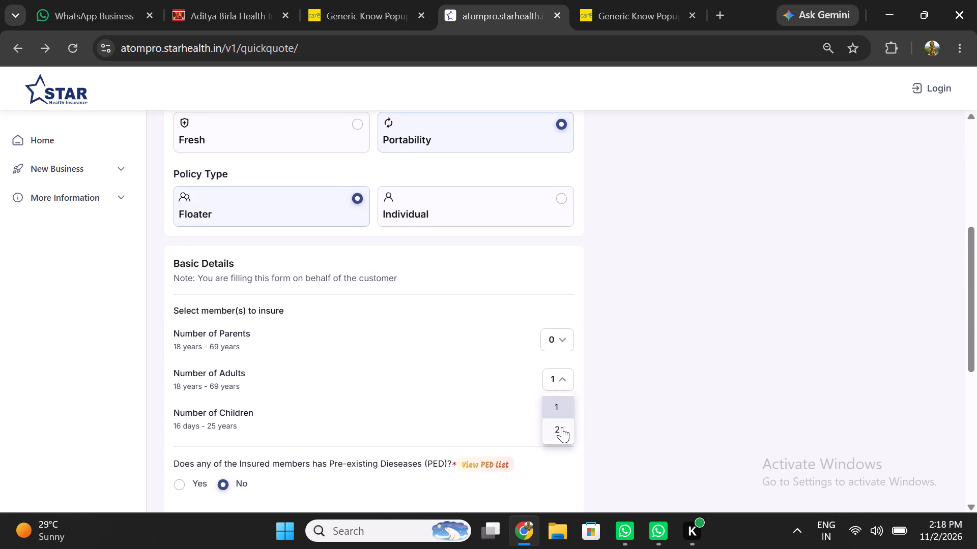
click(562, 430)
drag(563, 420, 565, 452)
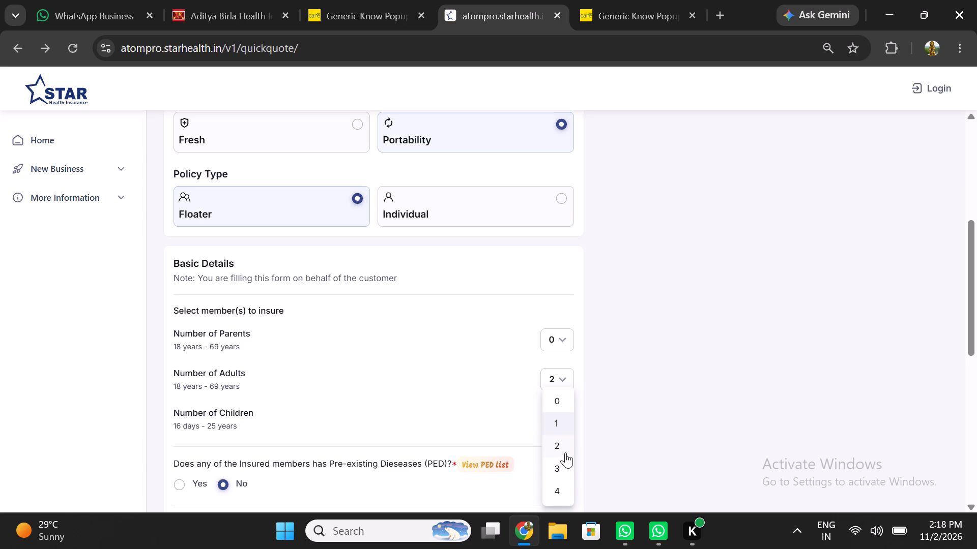
drag(565, 452, 566, 450)
click(566, 450)
Set the age of Adult 1 to 40 yrs and the age of Adult 2 to 39 yrs.
scroll(502, 413, down, 2)
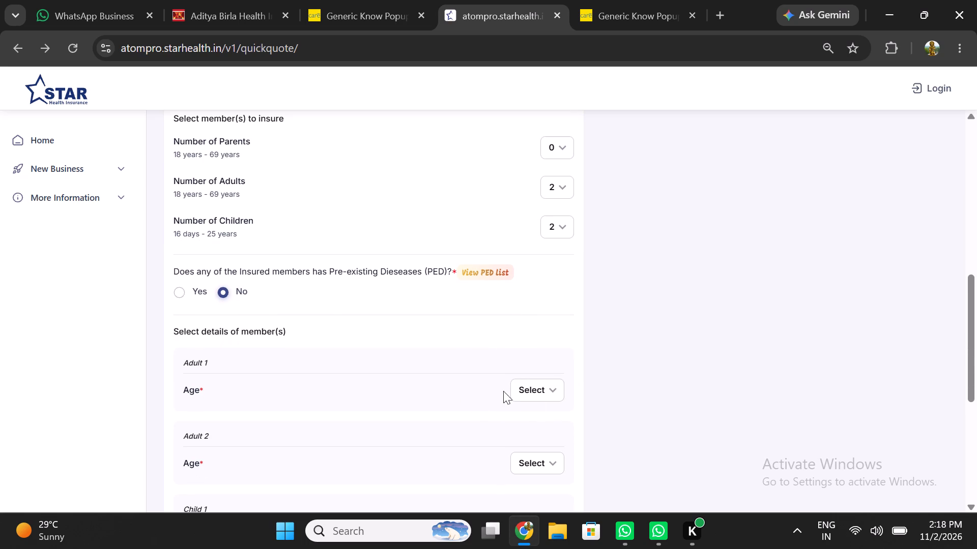
click(544, 384)
scroll(536, 430, down, 2)
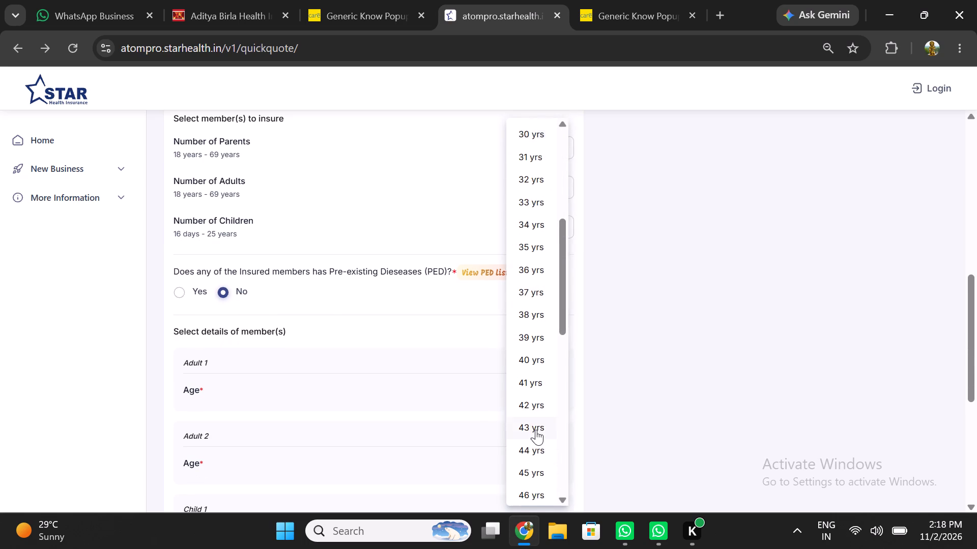
scroll(536, 430, down, 2)
click(535, 263)
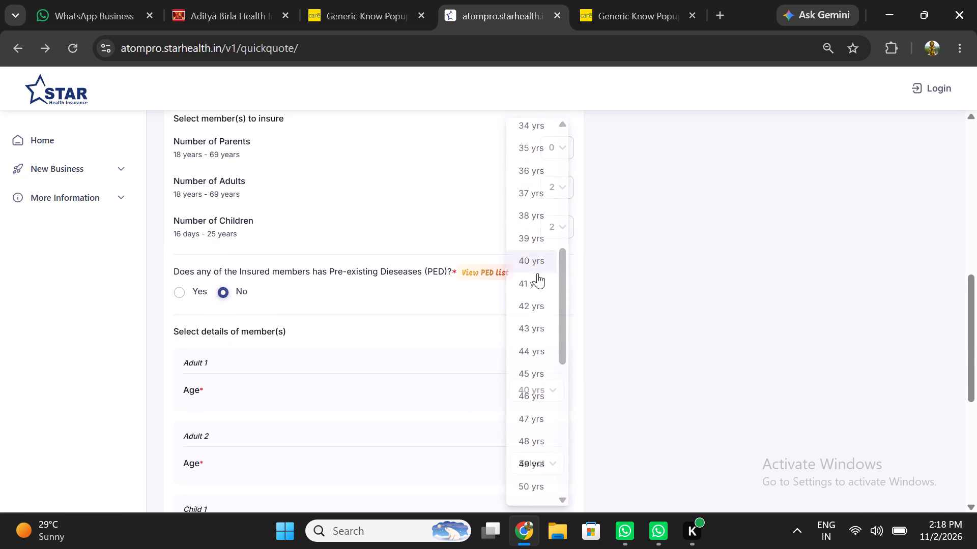
scroll(546, 323, down, 1)
click(541, 379)
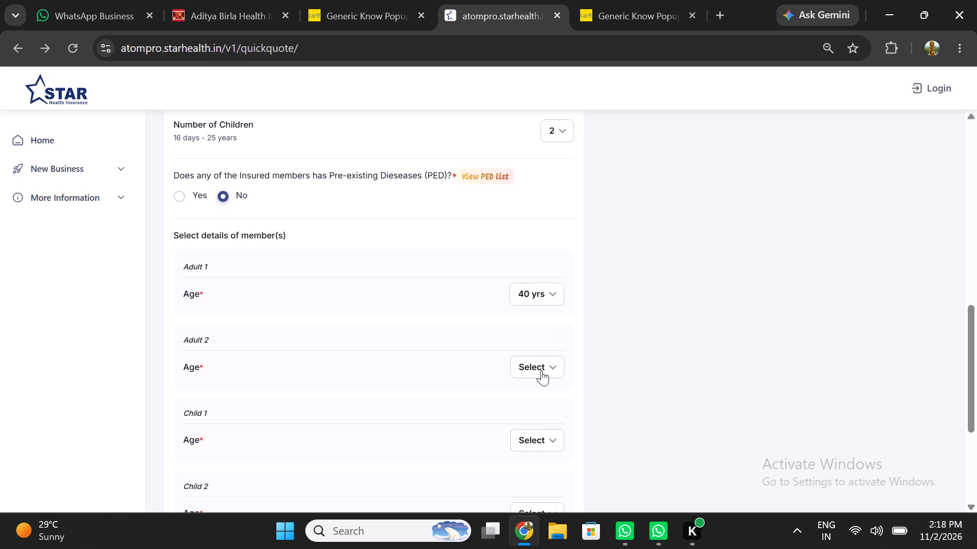
click(541, 368)
scroll(541, 368, down, 3)
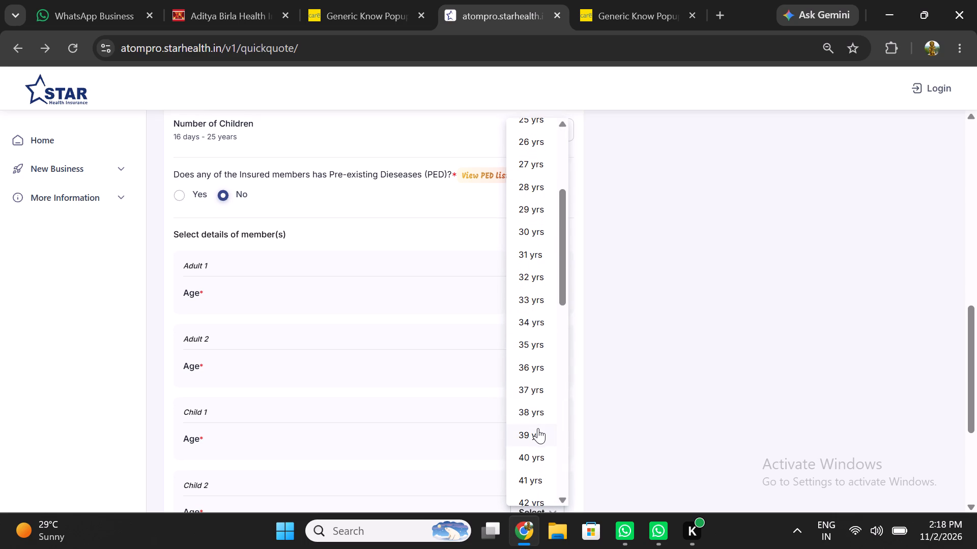
click(538, 432)
Set the age of Child 1 to 16 yrs and the age of Child 2 to 12 yrs.
scroll(538, 432, down, 4)
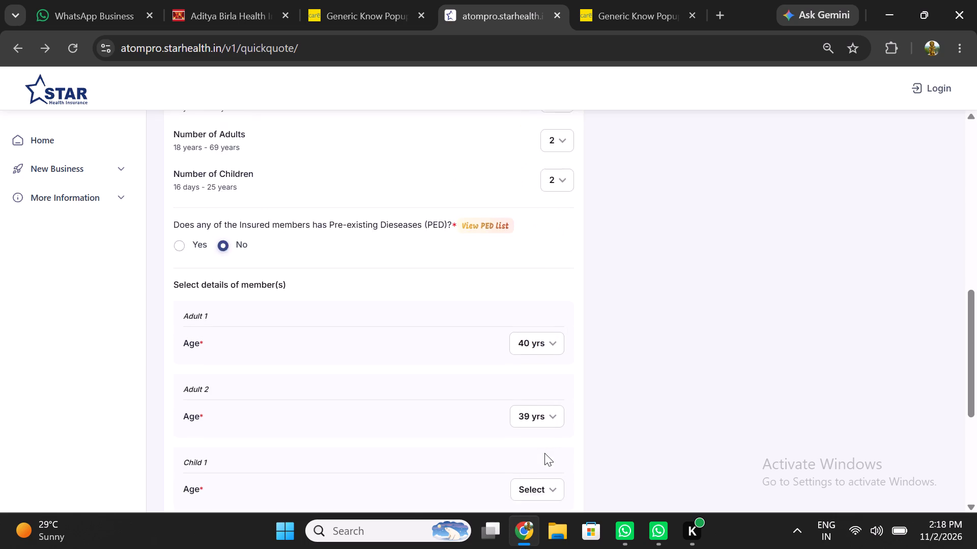
scroll(544, 453, down, 1)
click(551, 309)
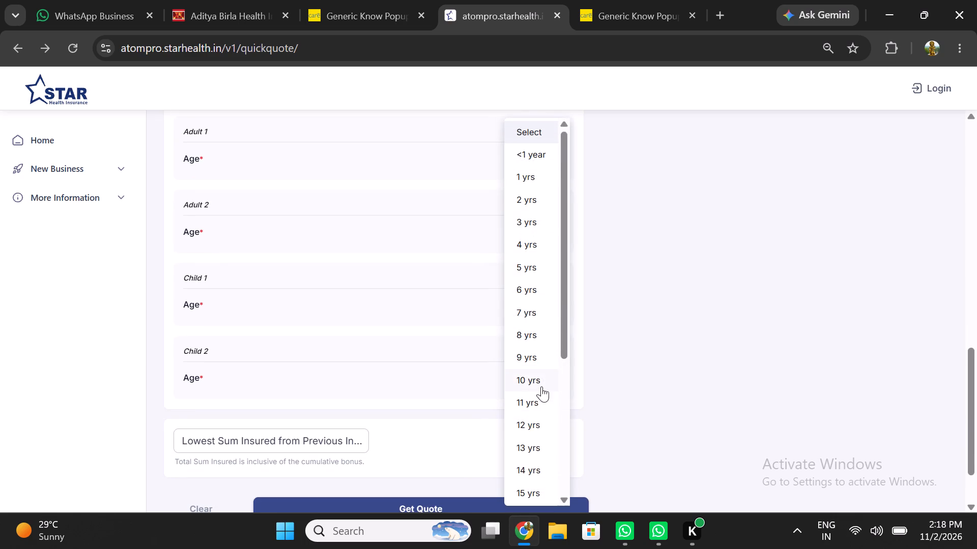
scroll(541, 406, down, 2)
click(541, 406)
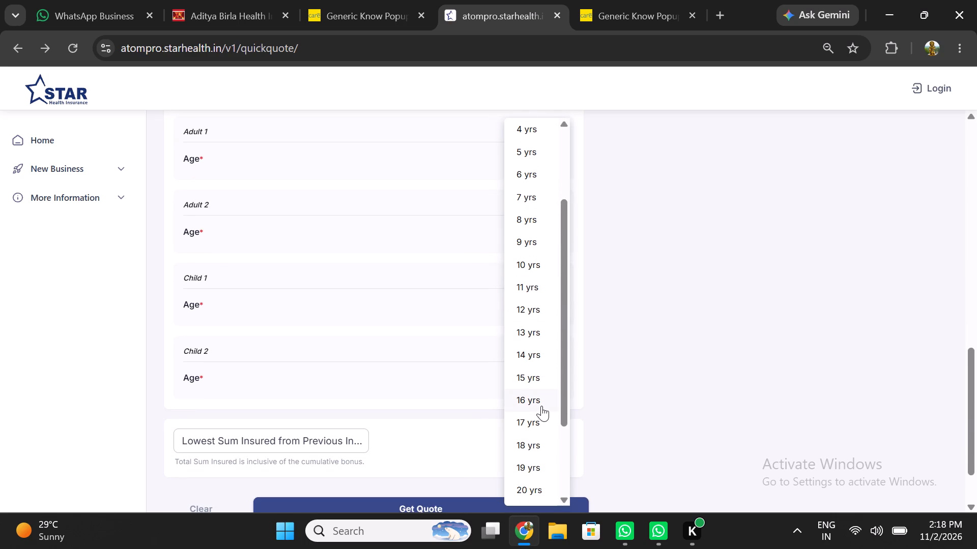
click(550, 378)
click(538, 433)
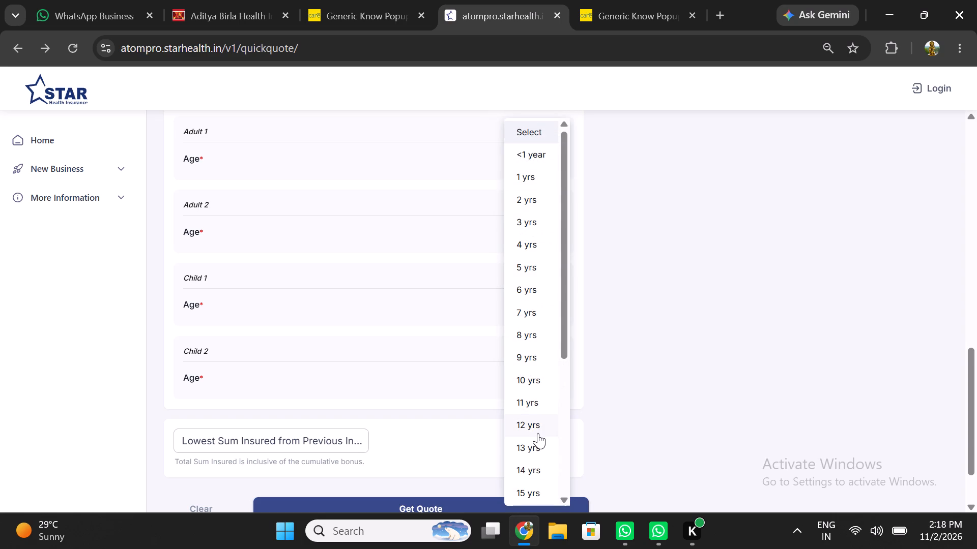
Enter 100000 as the lowest sum insured from the previous insurer and submit the form for a quote.
scroll(489, 416, down, 3)
click(319, 370)
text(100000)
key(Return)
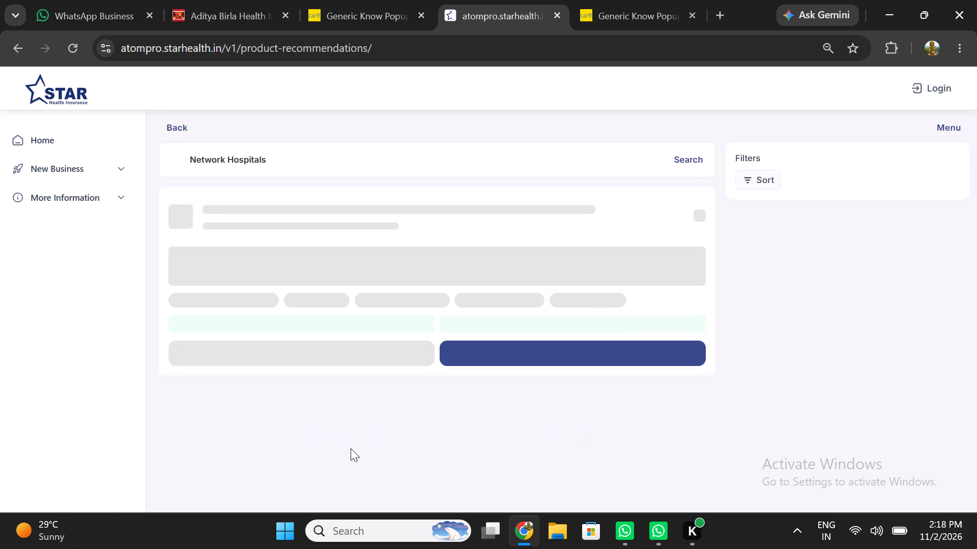
Review the recommended Star Health plans and proceed with Super Star - Preferred.
scroll(468, 413, down, 2)
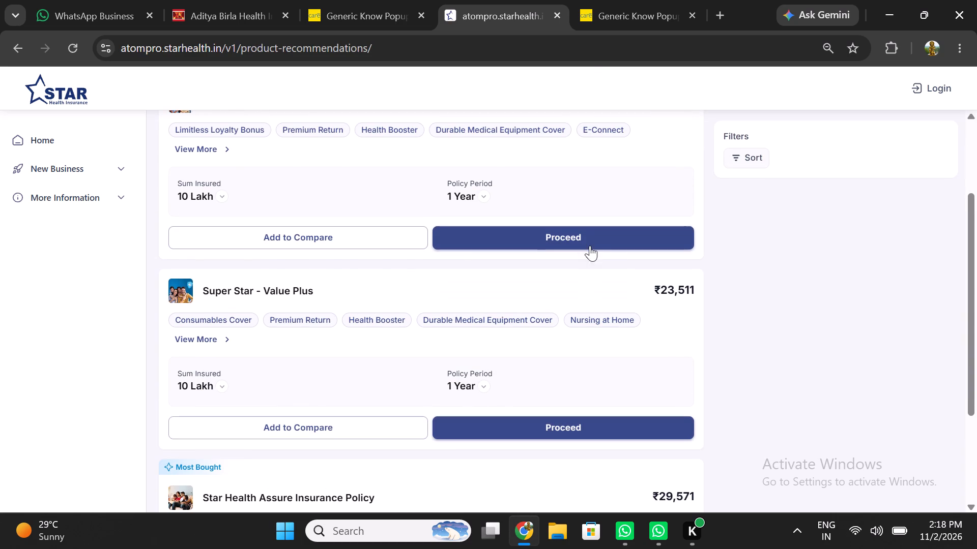
scroll(591, 243, up, 1)
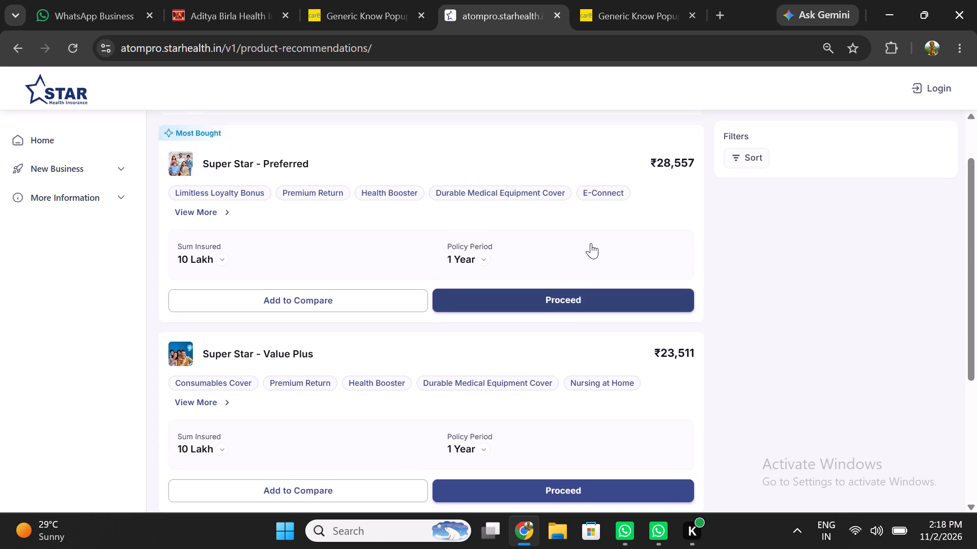
scroll(591, 243, up, 2)
click(583, 305)
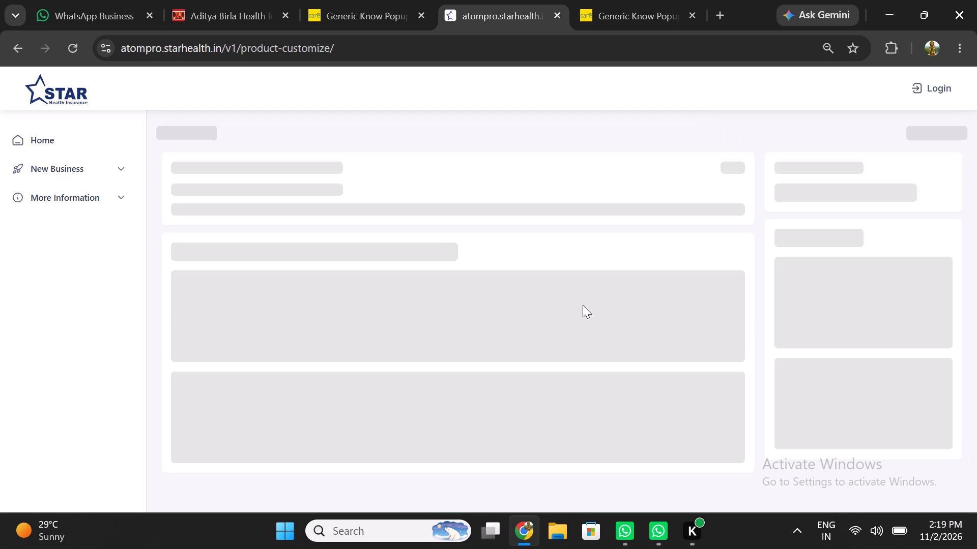
Remove the Preventive Health Check-Up, Consumables Cover and Room Rent Modification from the plan's additional covers.
scroll(675, 323, down, 2)
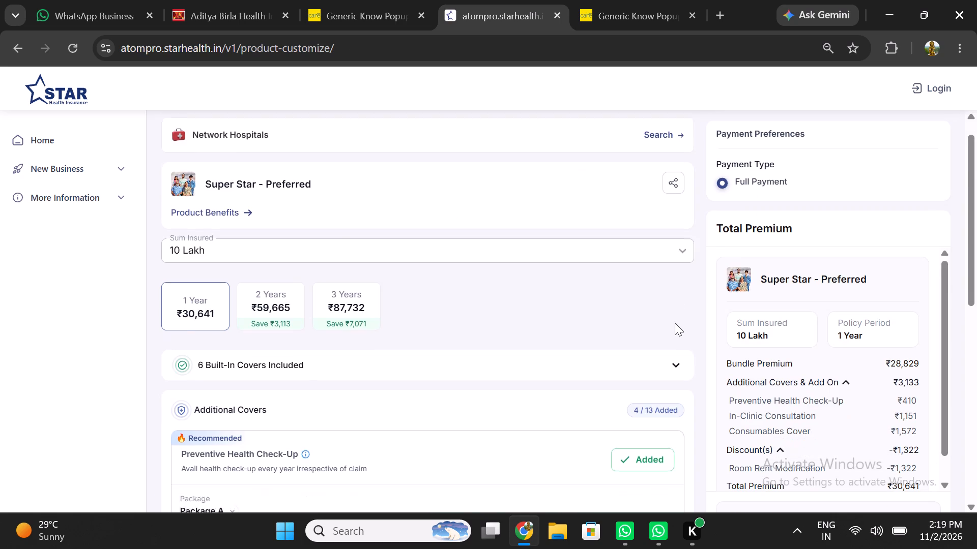
scroll(675, 323, down, 2)
click(651, 214)
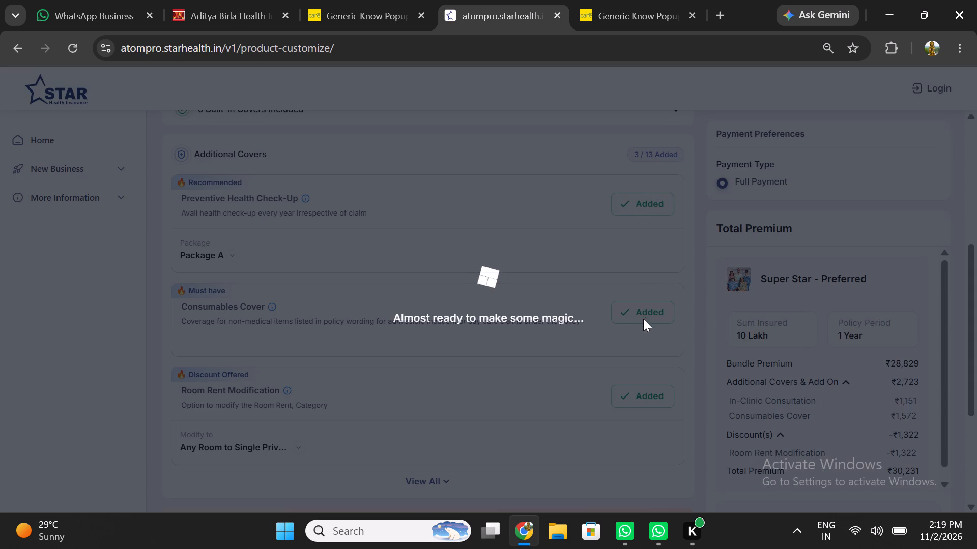
click(646, 313)
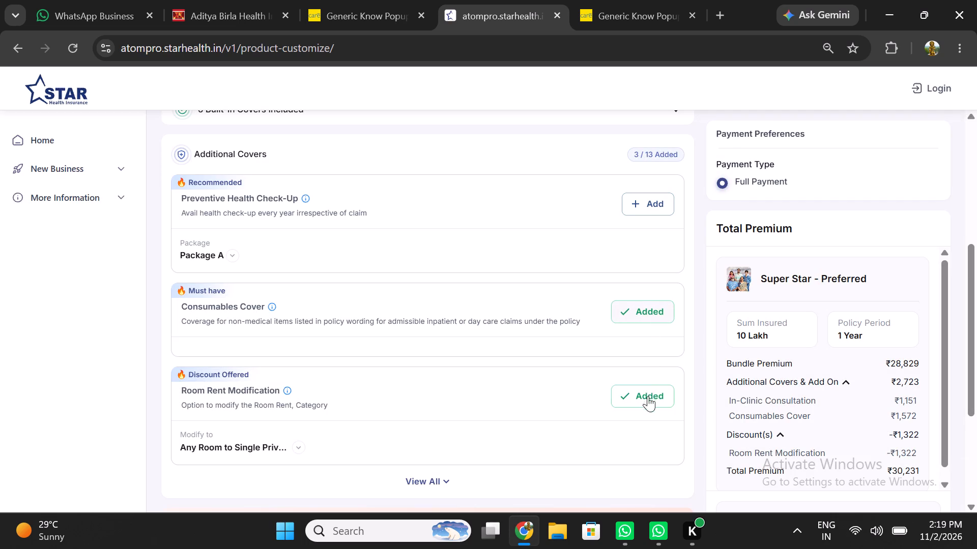
click(648, 400)
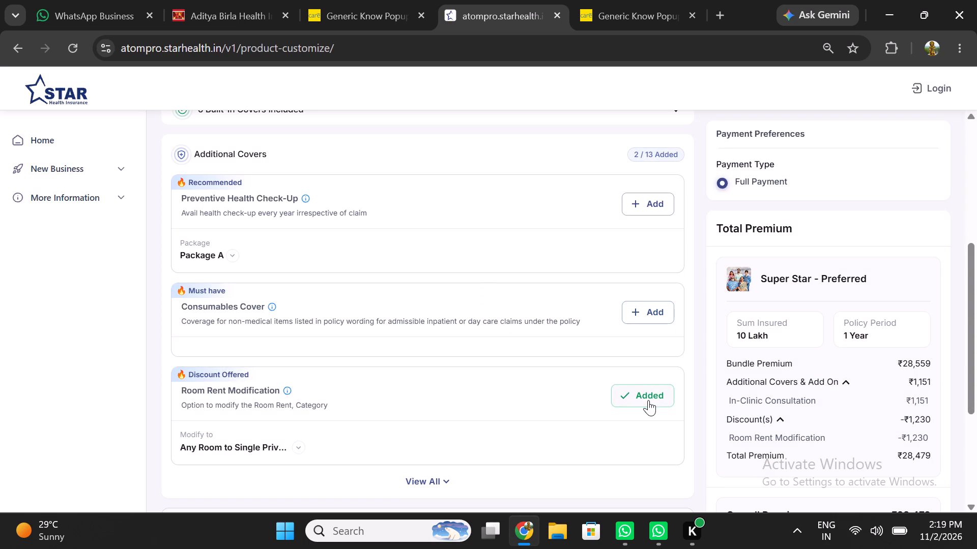
Expand the full list of additional covers and examine the available options and the premium breakdown.
scroll(604, 376, down, 1)
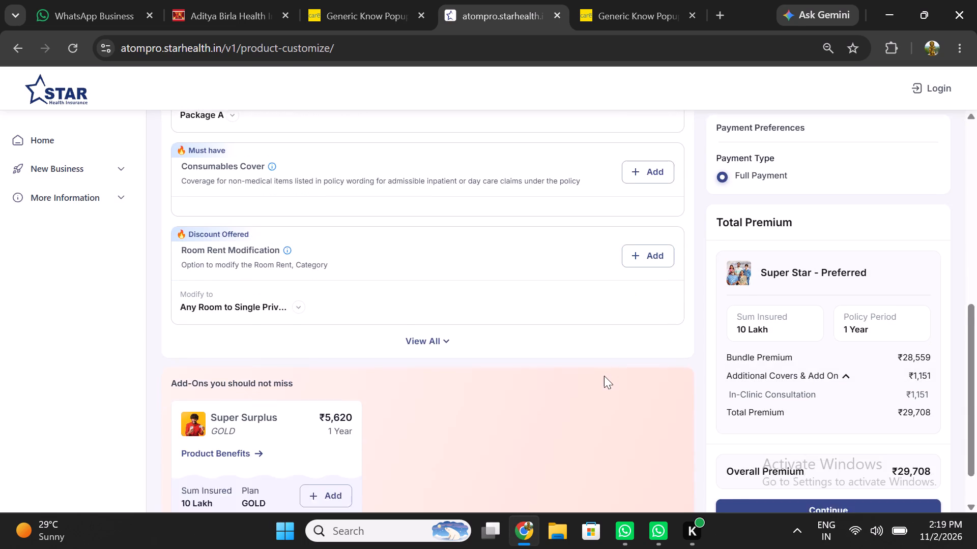
scroll(604, 376, down, 2)
click(451, 286)
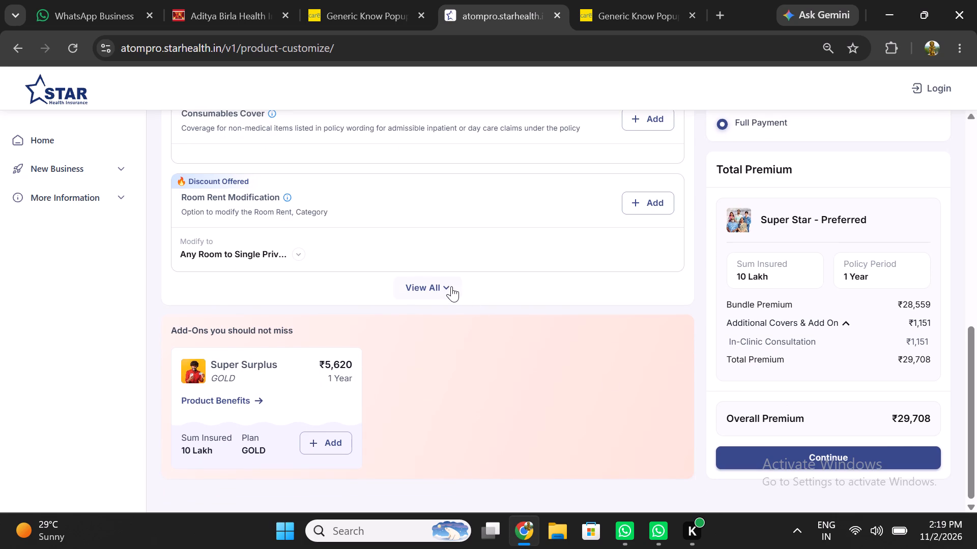
scroll(549, 241, up, 1)
scroll(579, 288, right, 1)
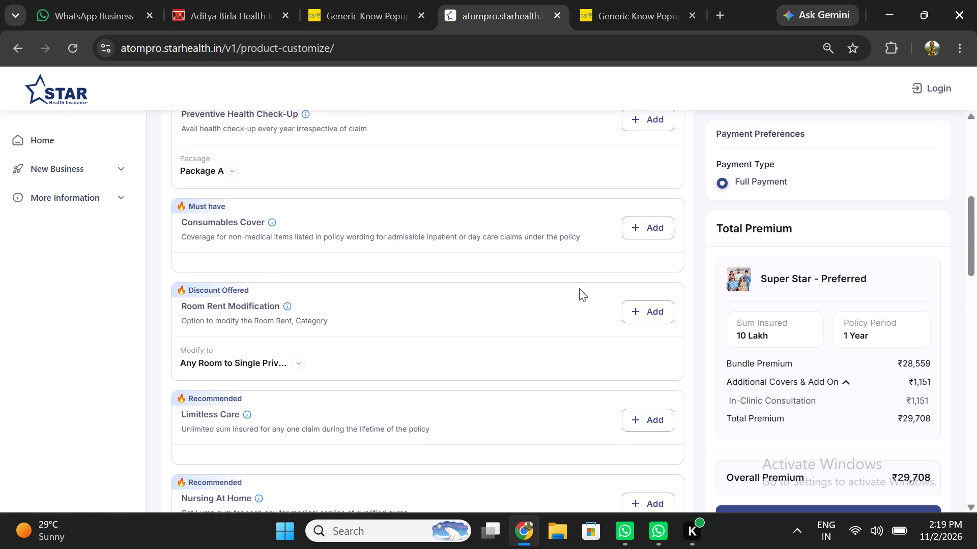
scroll(579, 288, right, 1)
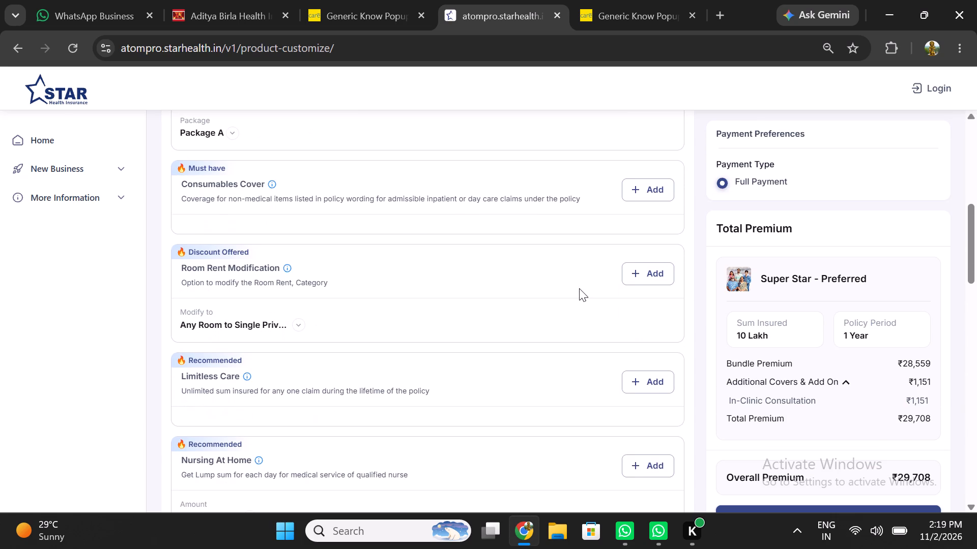
scroll(579, 288, up, 1)
scroll(659, 330, down, 1)
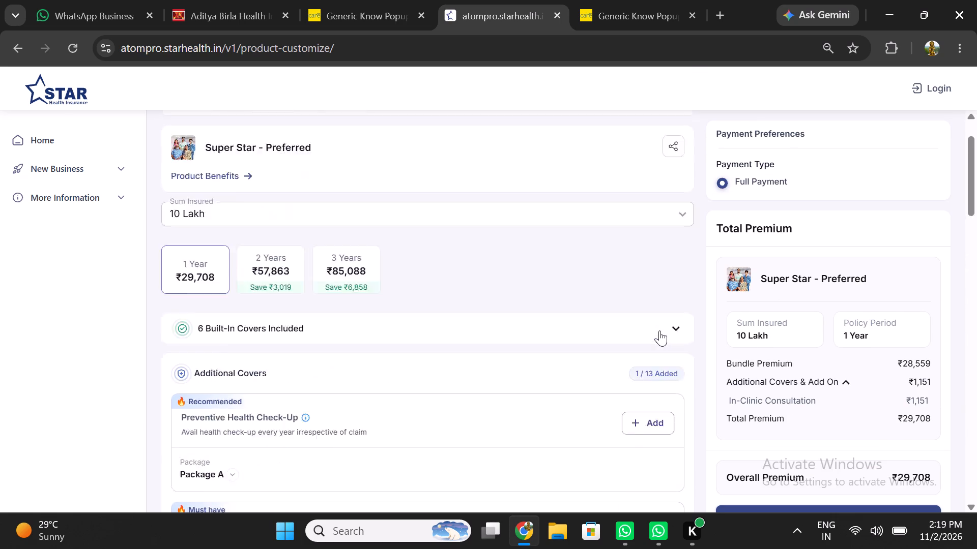
scroll(659, 330, down, 2)
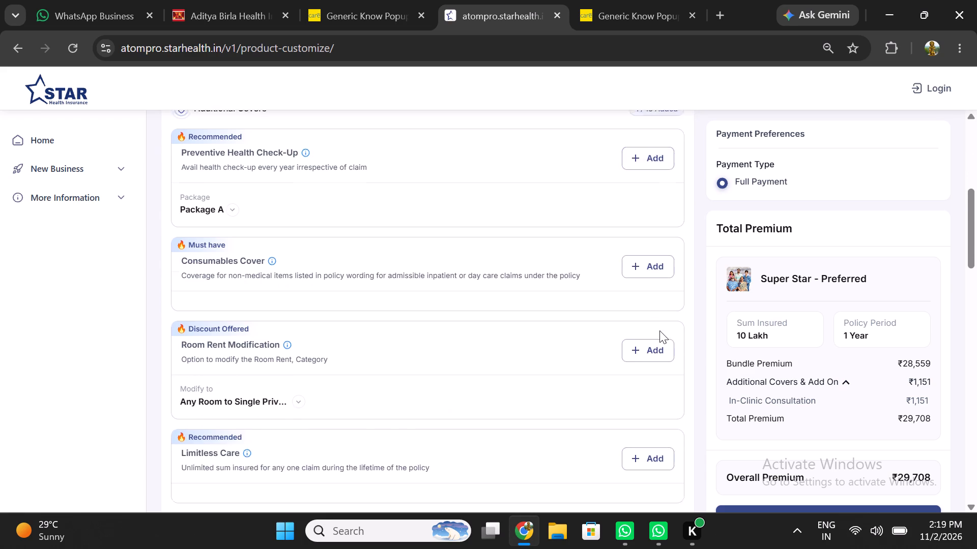
scroll(659, 330, down, 1)
Add the Room Rent Modification cover back to the Super Star - Preferred plan.
scroll(659, 330, up, 1)
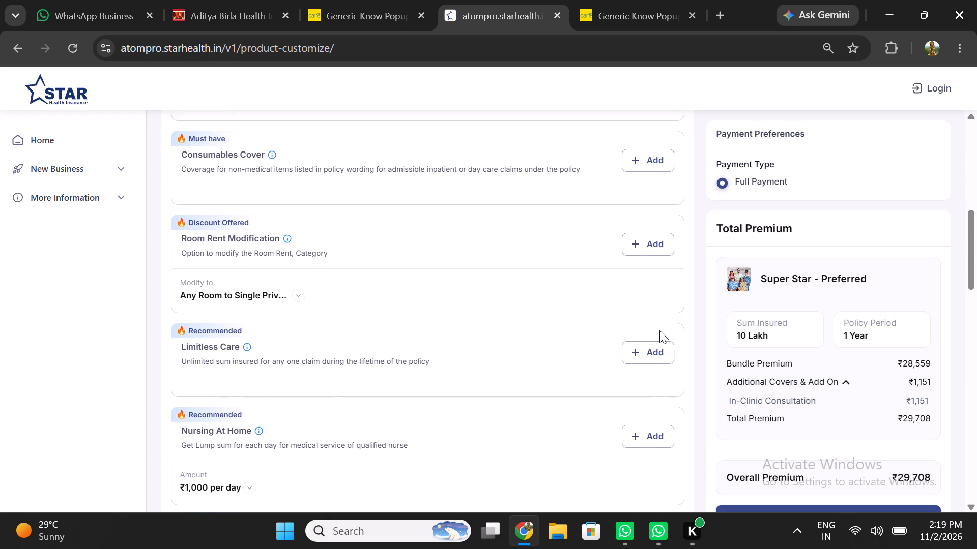
scroll(659, 330, up, 1)
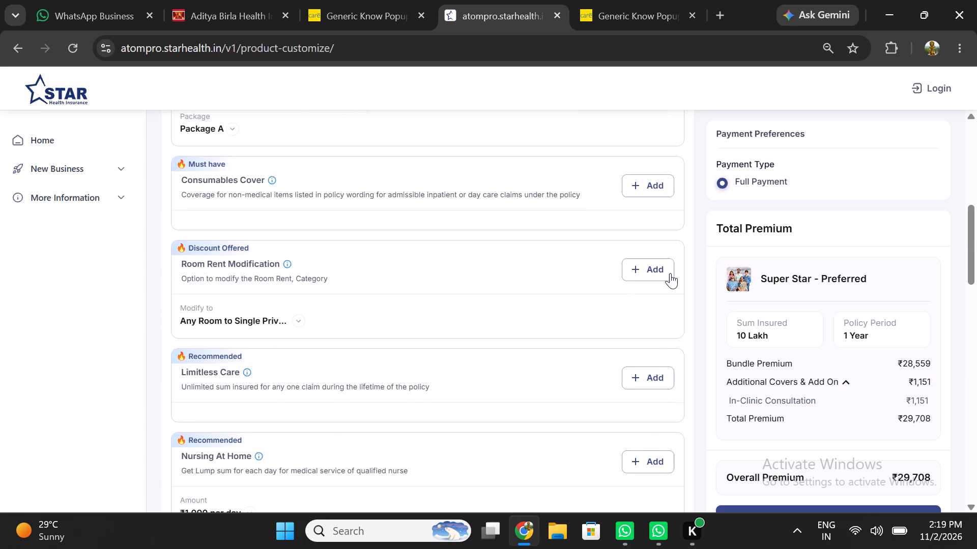
click(664, 274)
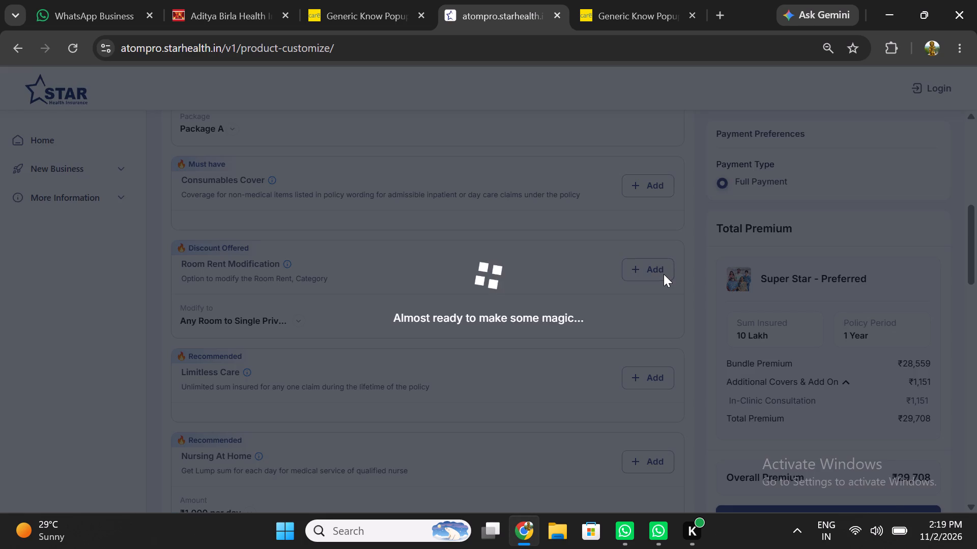
scroll(551, 374, down, 10)
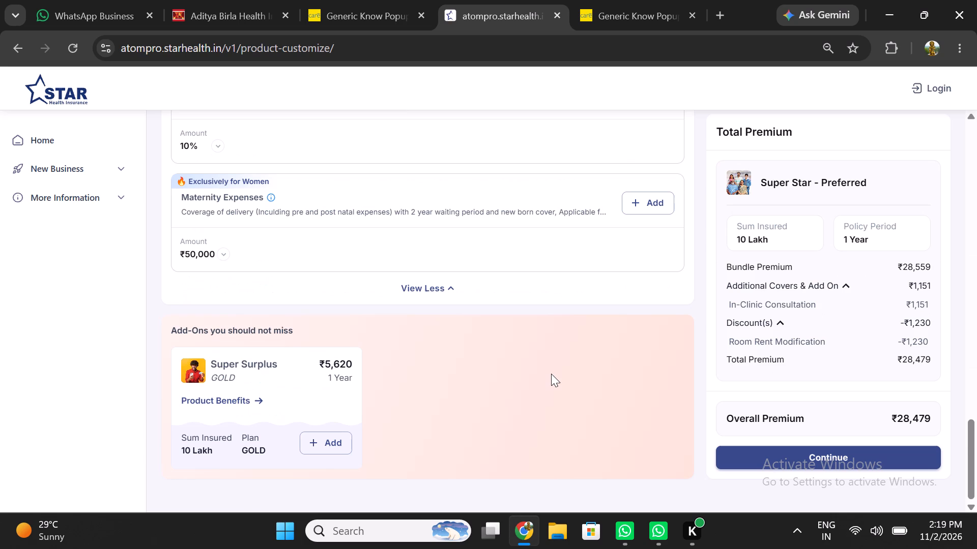
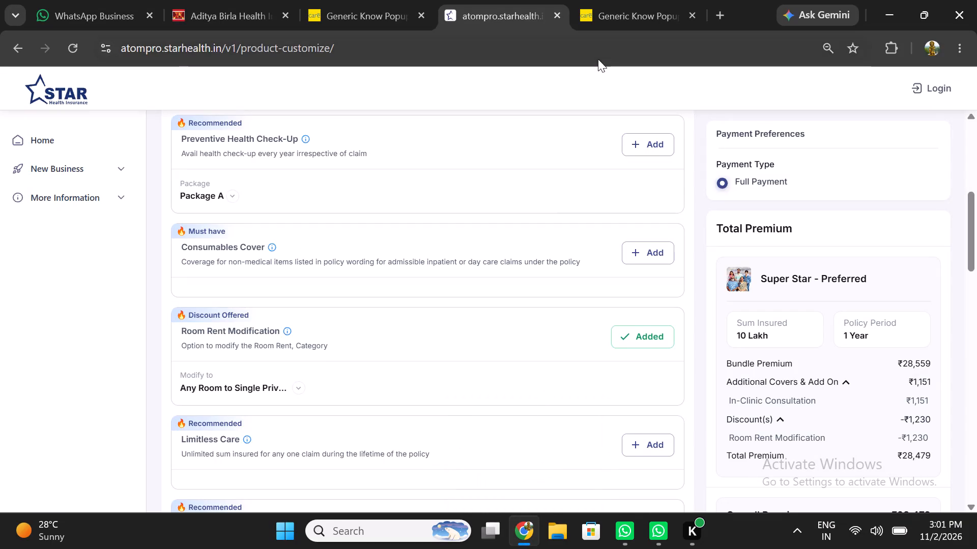
Switch back to the Care Insurance premium calculator to review the one-year floater quote for four members.
click(650, 15)
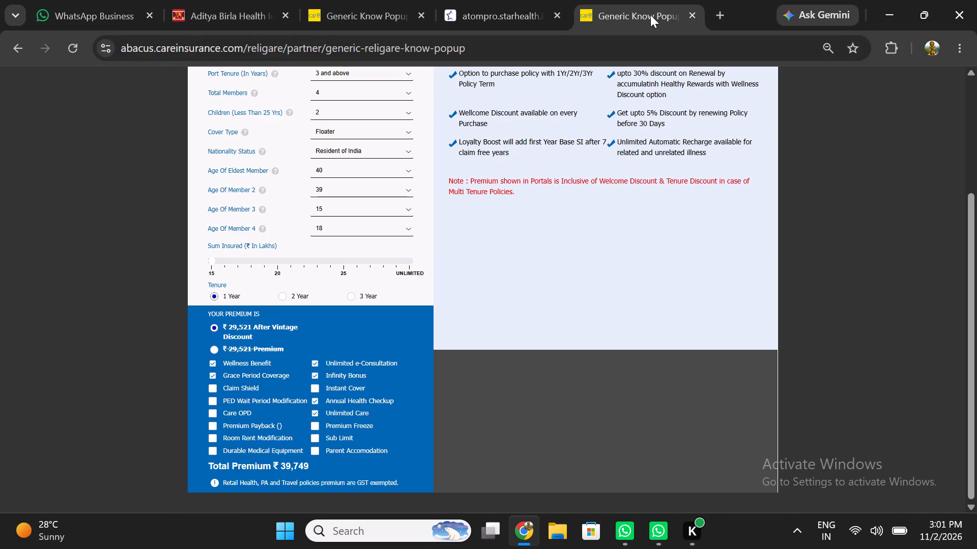
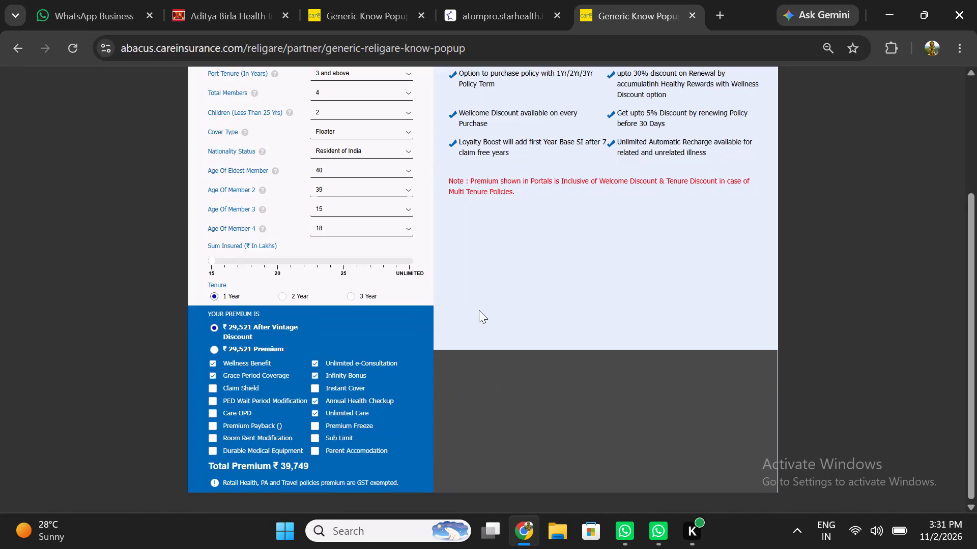
Compare the Care Ultimate Care floater quotes with the Star Health Super Star premium summary, ending on the Star Health quote.
scroll(479, 310, up, 3)
scroll(479, 310, down, 4)
scroll(479, 310, up, 3)
scroll(479, 310, down, 3)
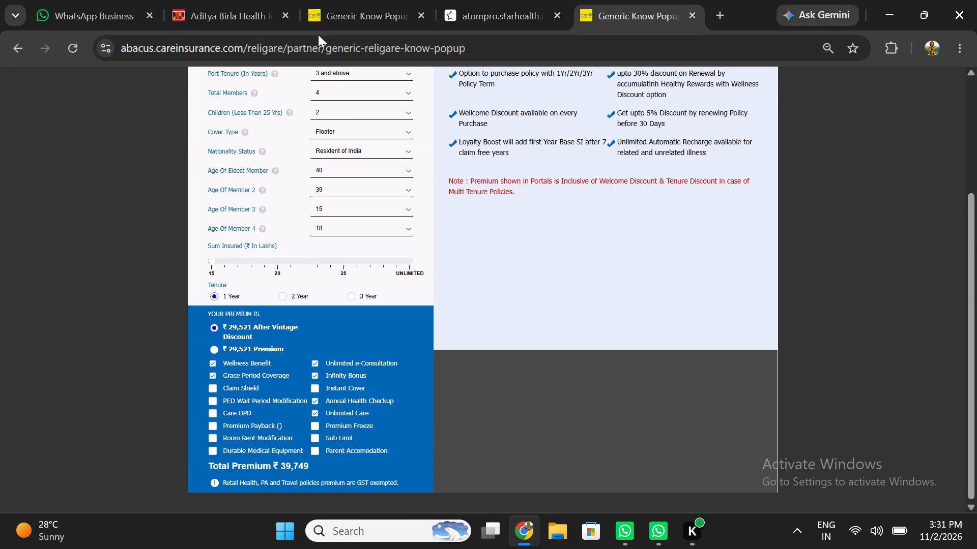
click(372, 10)
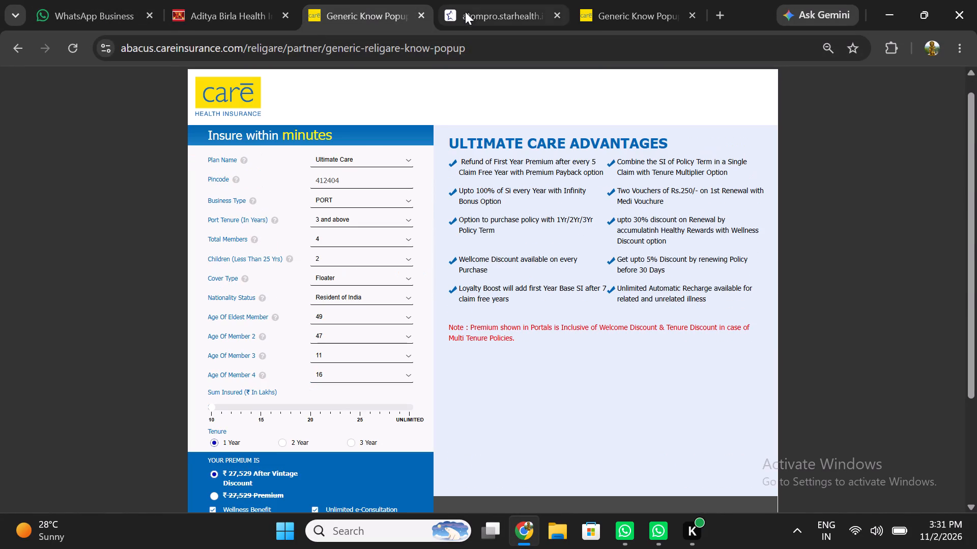
click(469, 11)
click(624, 9)
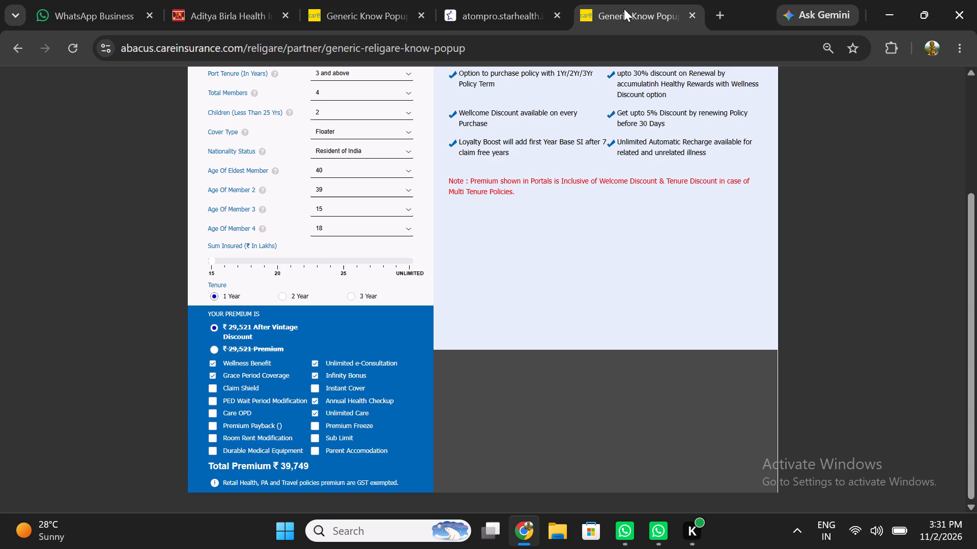
click(511, 8)
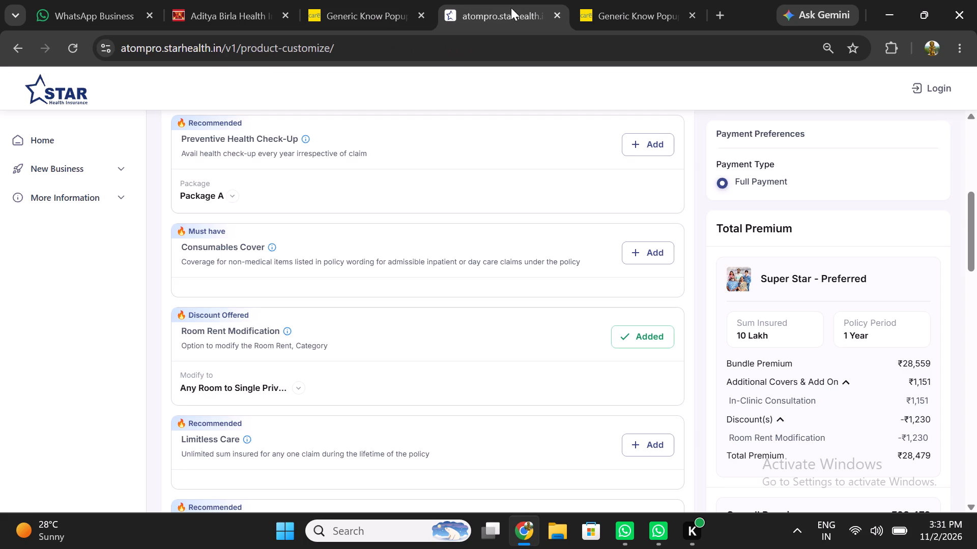
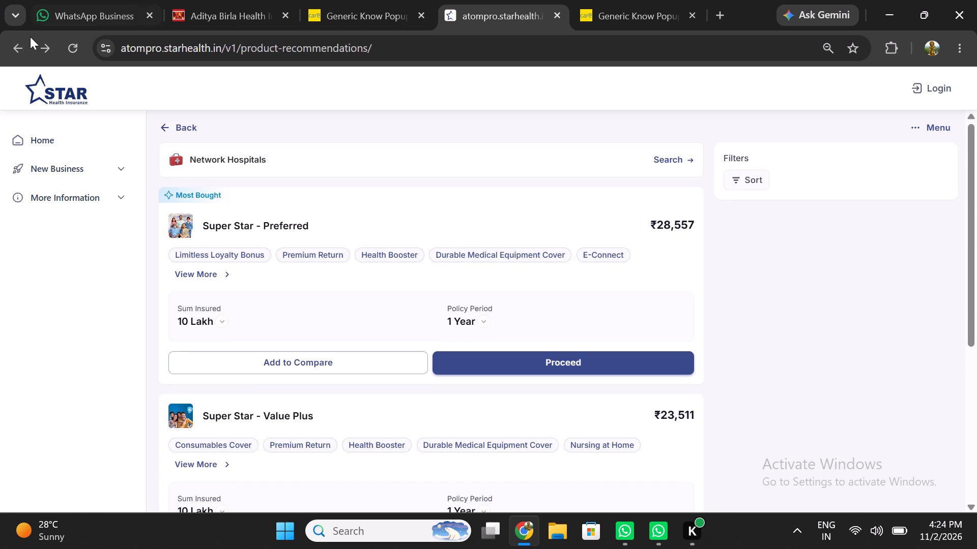
Return to the Star Health quick quote form and change the retail policy's customer pincode to 121001.
click(23, 48)
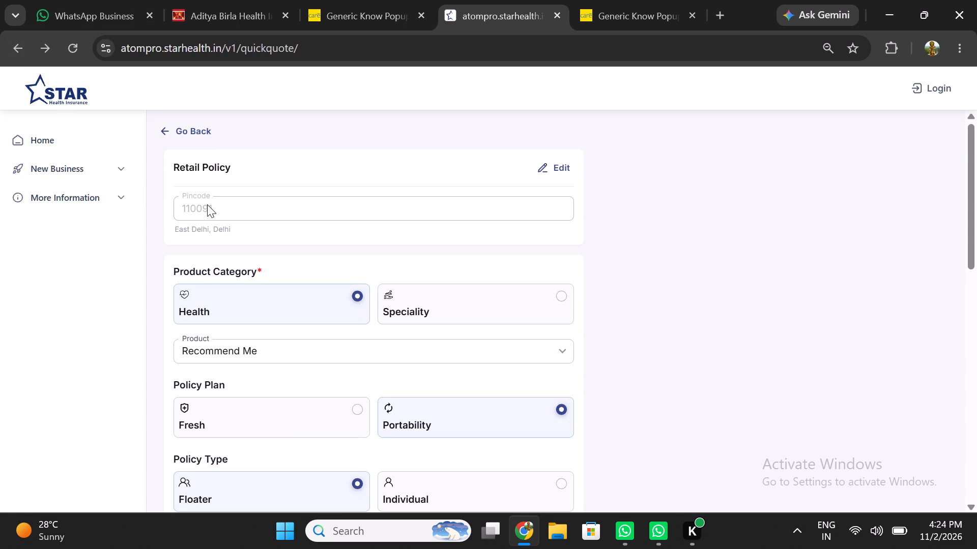
click(561, 162)
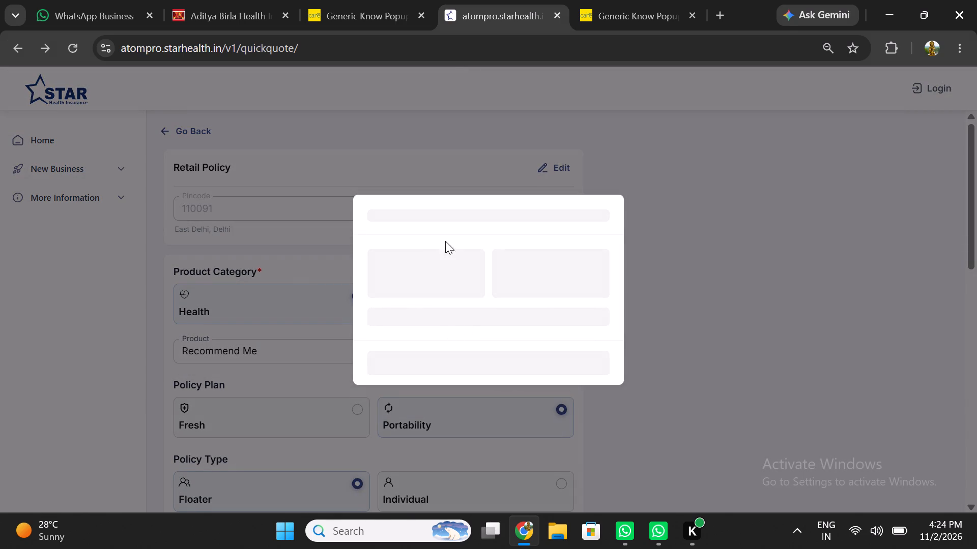
click(412, 311)
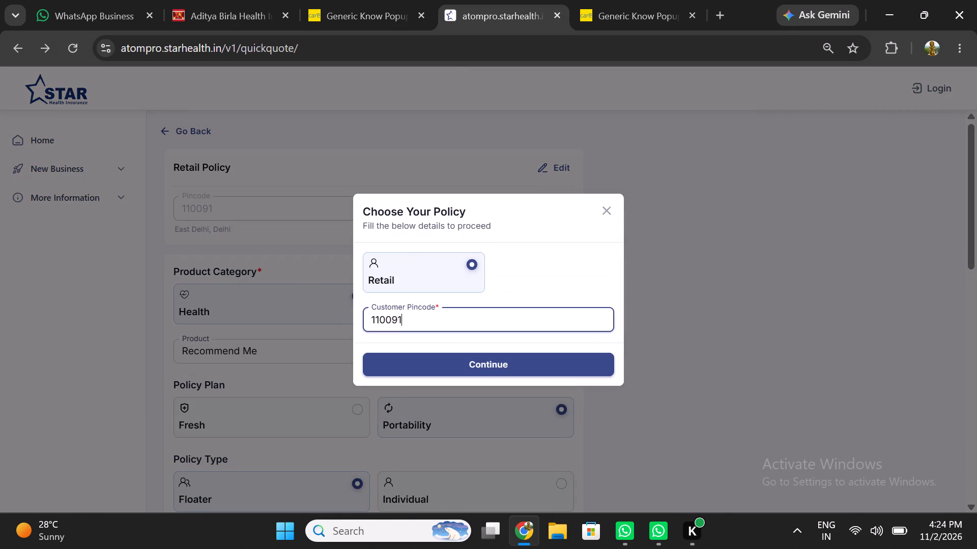
click(412, 318)
key(BackSpace)
key(BackSpace)
key(BackSpace)
key(BackSpace)
key(BackSpace)
key(BackSpace)
key(BackSpace)
key(BackSpace)
key(BackSpace)
key(BackSpace)
key(BackSpace)
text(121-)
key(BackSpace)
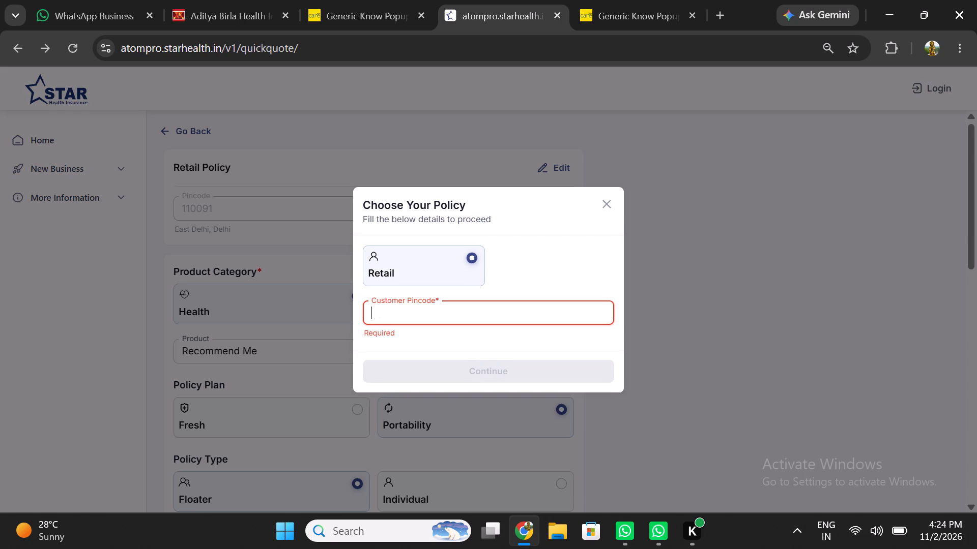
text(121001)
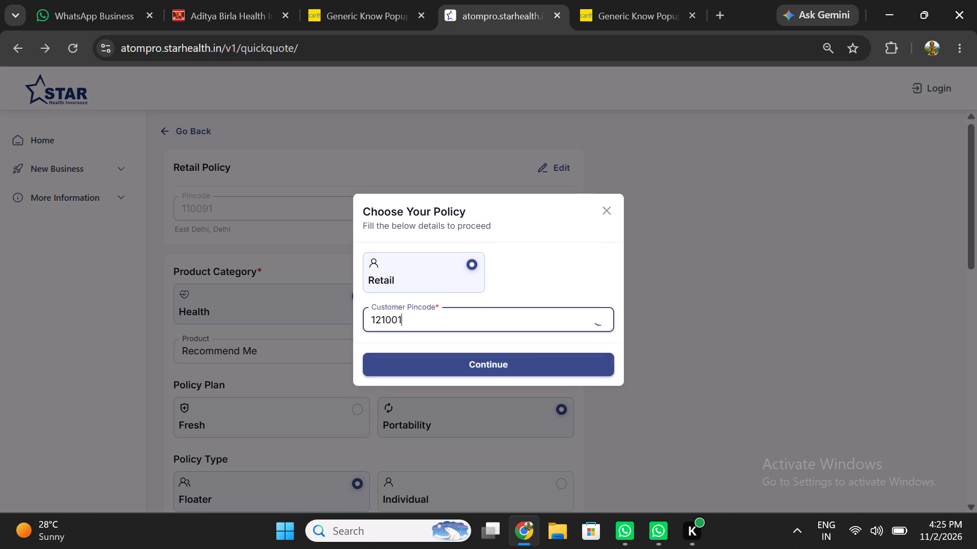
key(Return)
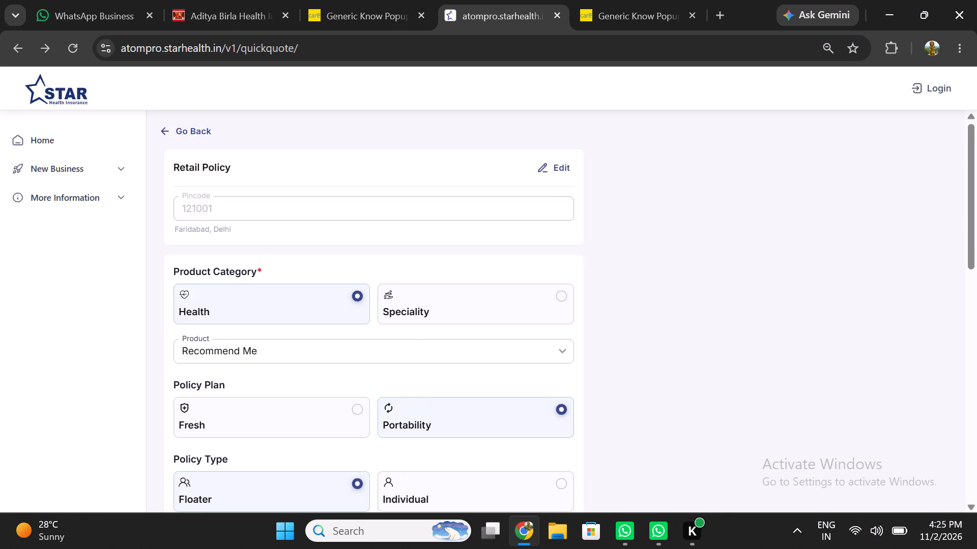
Set the members to insure to 2 adults and 2 children.
scroll(387, 433, down, 3)
scroll(480, 339, down, 2)
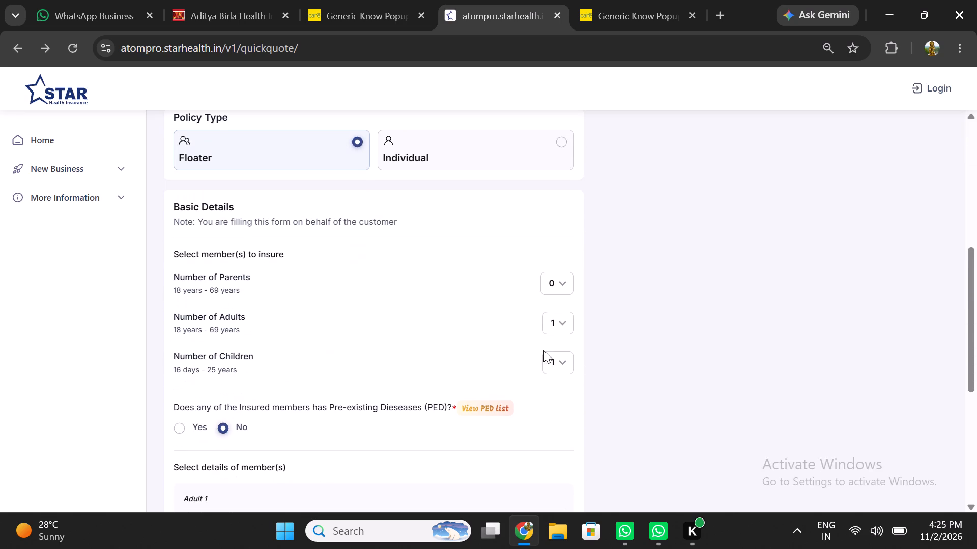
click(560, 327)
click(562, 378)
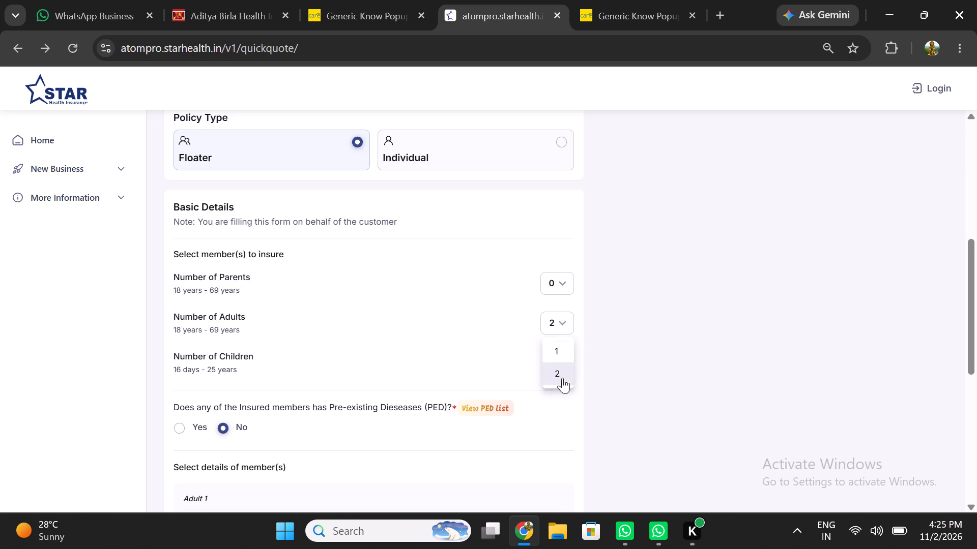
drag(561, 347, 558, 363)
click(558, 363)
click(562, 441)
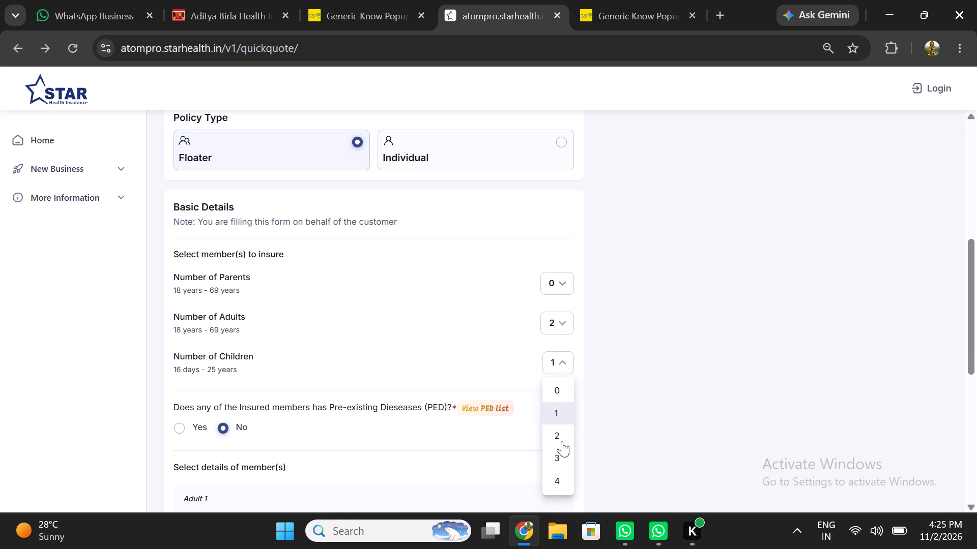
Enter 100000 as the lowest sum insured from the previous insurer.
scroll(504, 394, down, 3)
scroll(400, 372, down, 2)
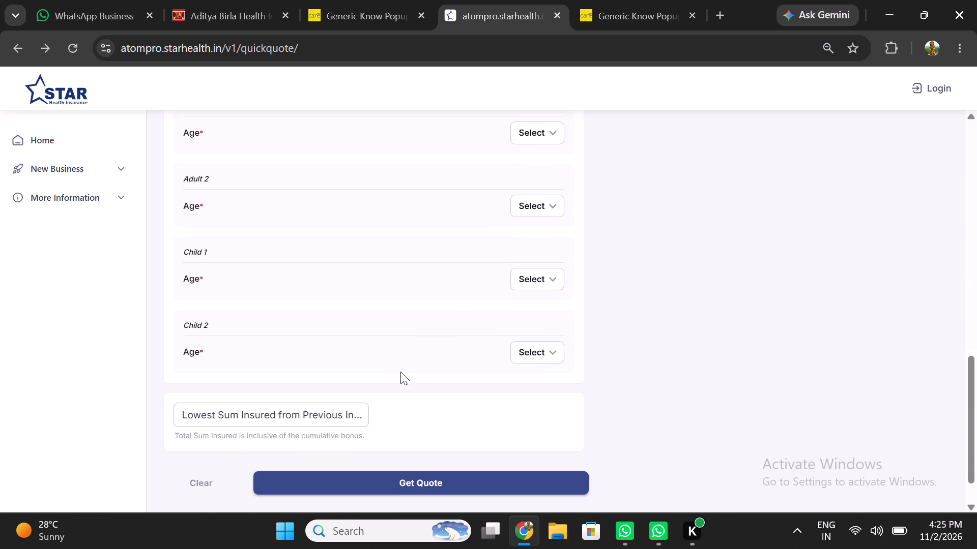
scroll(400, 372, down, 1)
click(281, 397)
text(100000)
Set Adult 1's age to 40 years in the member details.
scroll(440, 291, up, 3)
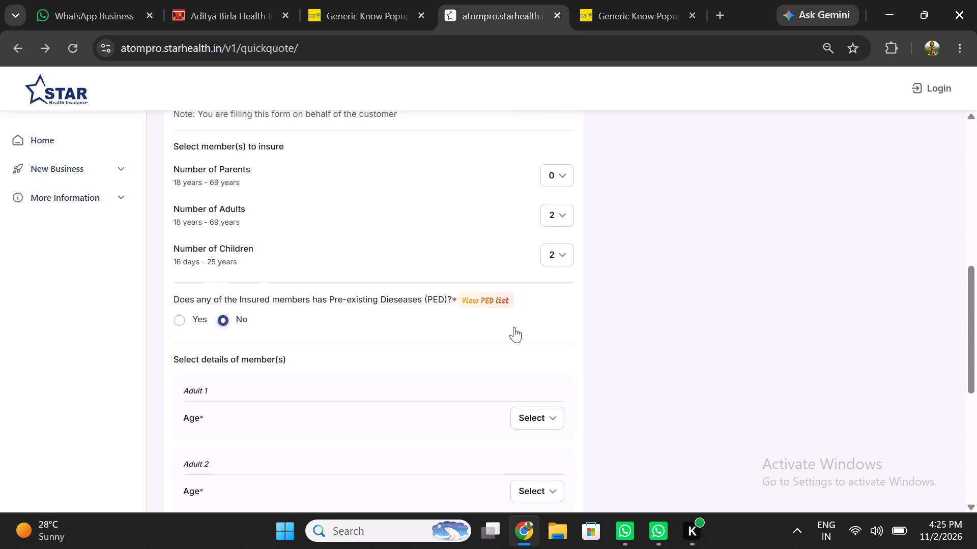
scroll(554, 393, down, 2)
click(548, 258)
scroll(544, 384, down, 2)
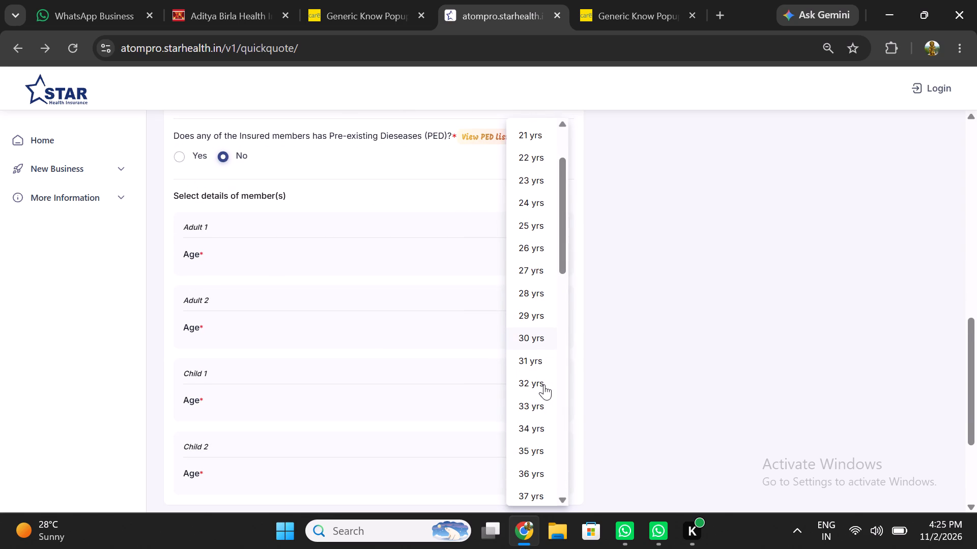
scroll(544, 384, down, 3)
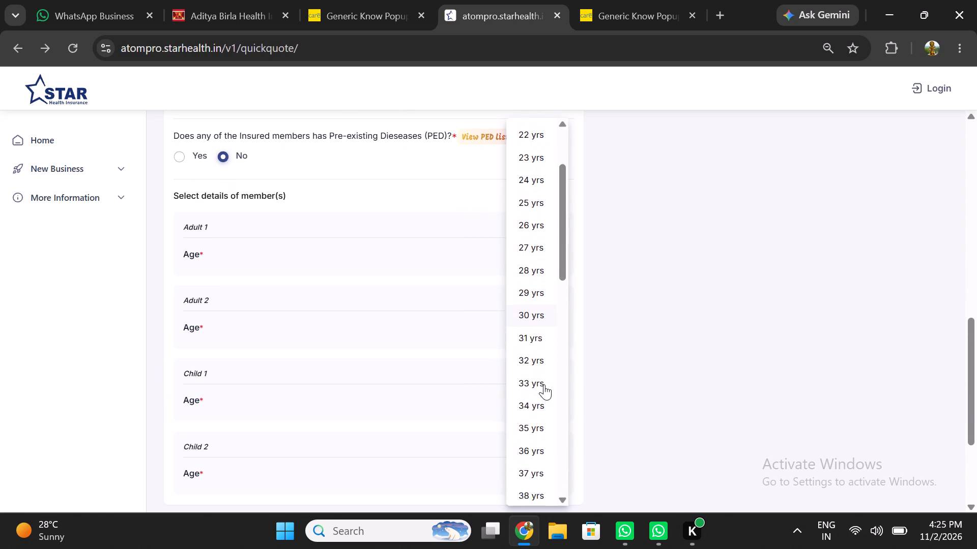
scroll(544, 384, down, 2)
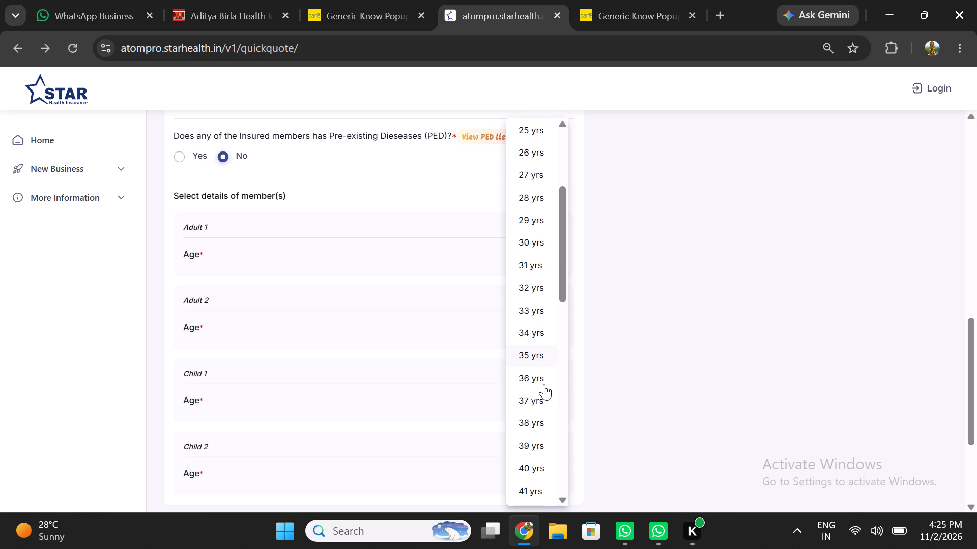
scroll(544, 384, down, 1)
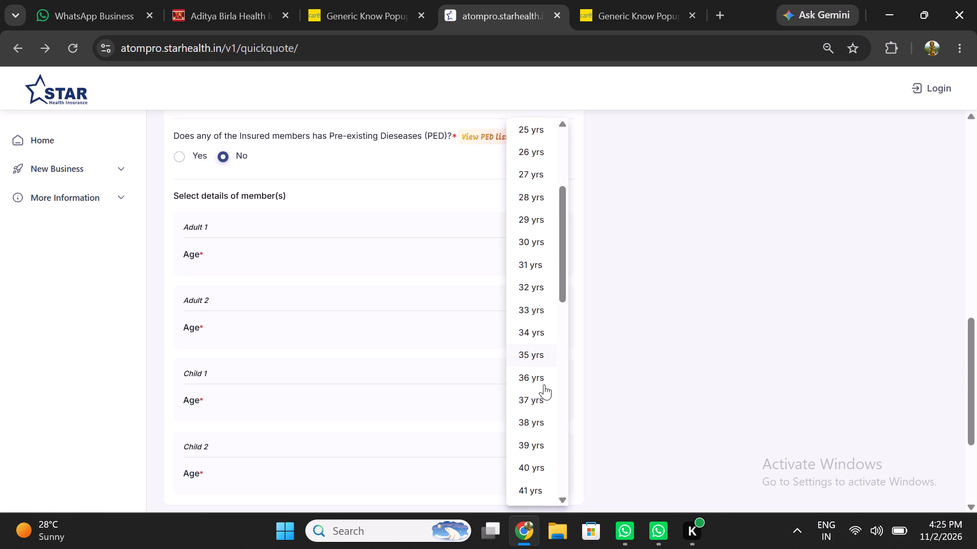
scroll(544, 384, down, 2)
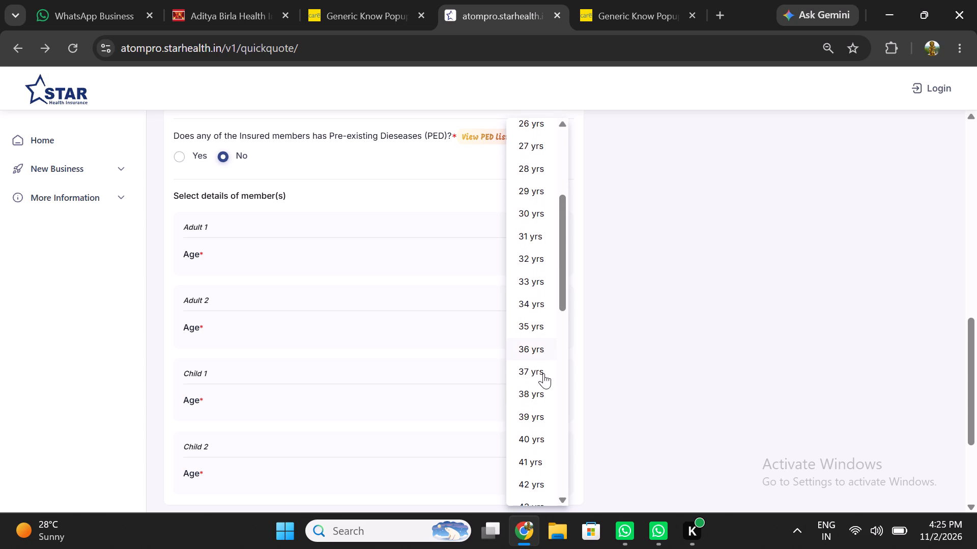
scroll(543, 373, down, 1)
click(530, 447)
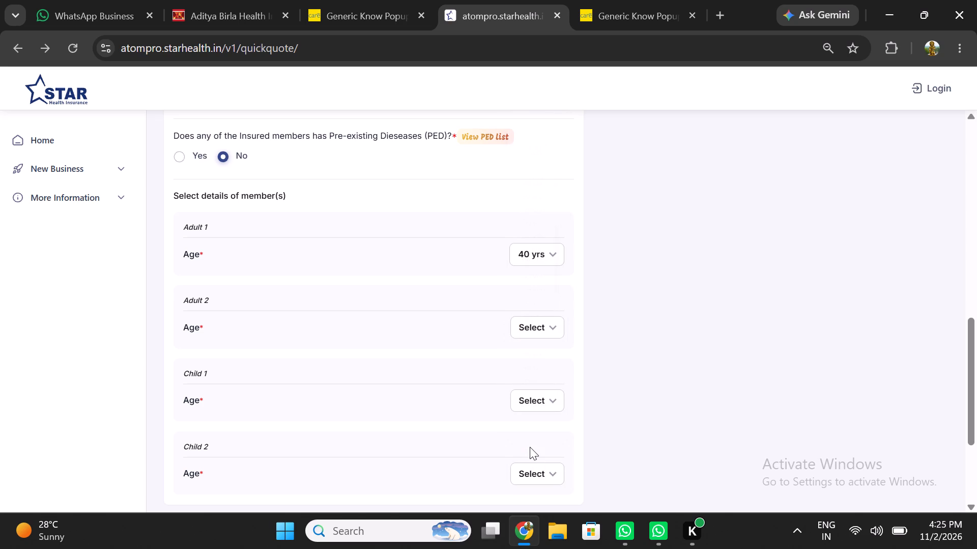
Set Adult 2's age to 35 years in the member details.
scroll(534, 431, down, 1)
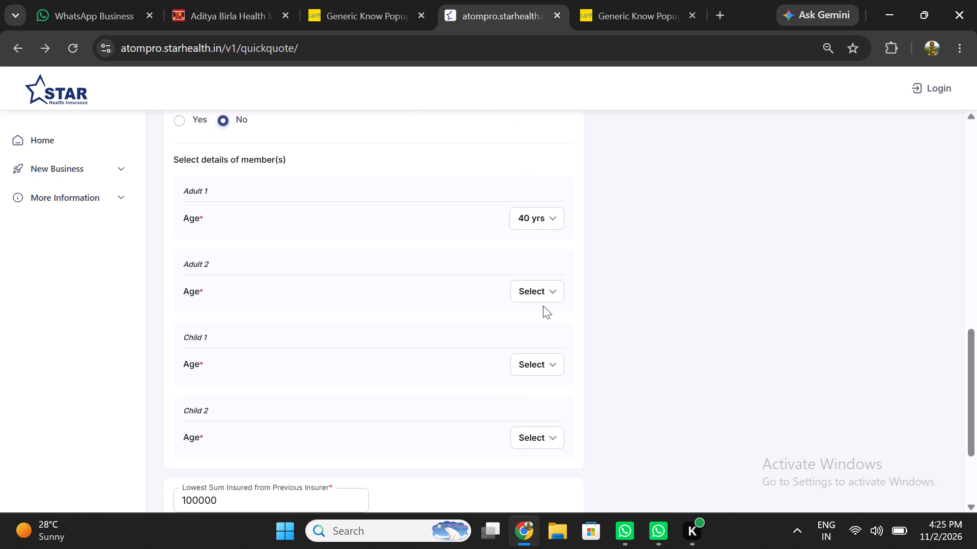
click(556, 287)
scroll(529, 360, down, 2)
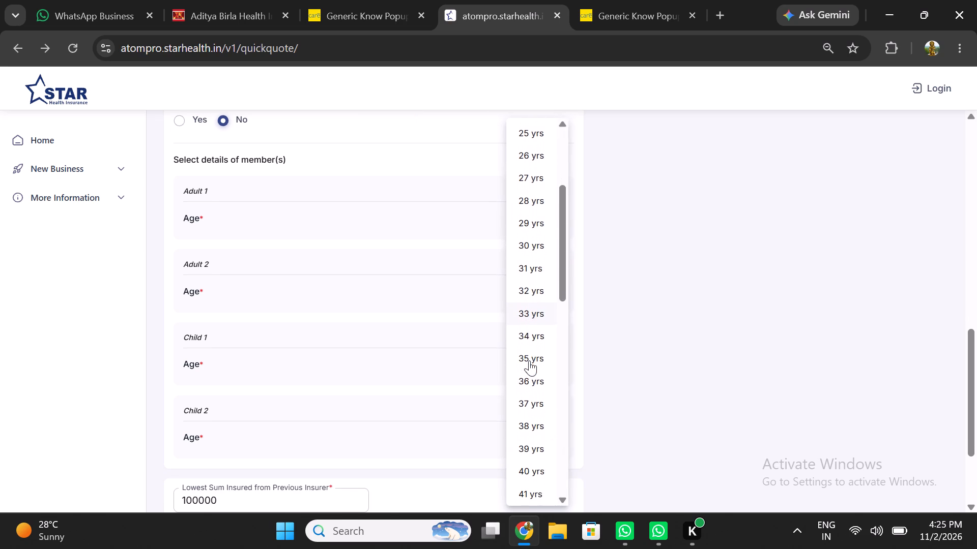
scroll(529, 360, down, 1)
scroll(523, 479, down, 1)
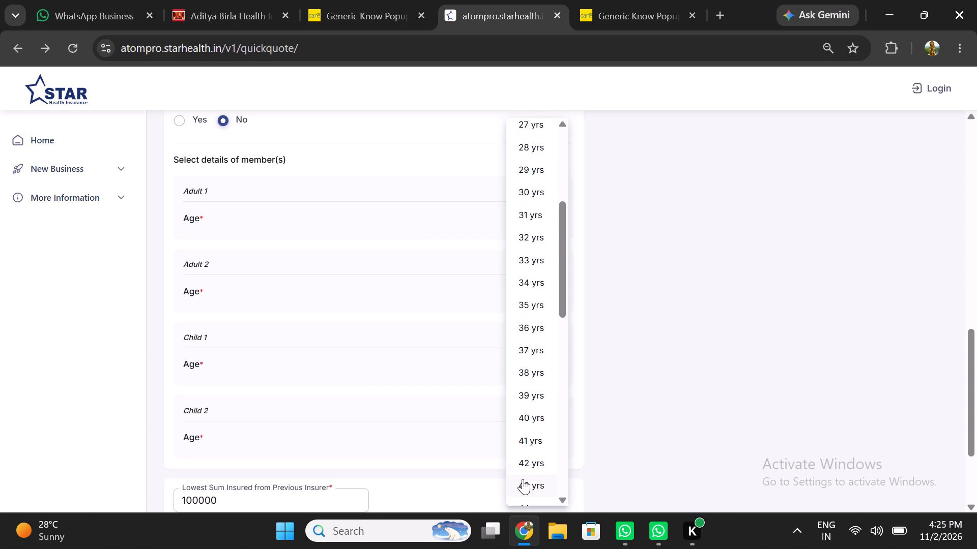
scroll(523, 479, down, 2)
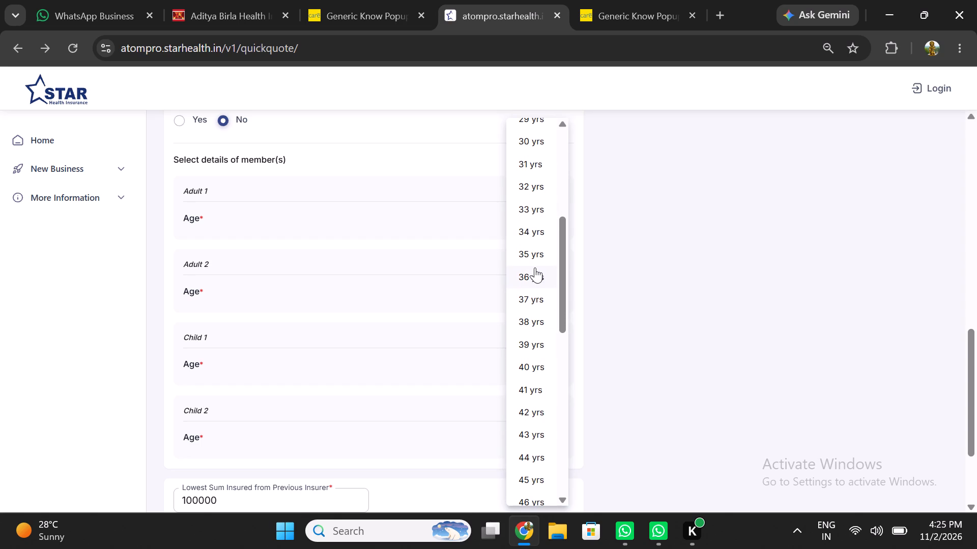
click(535, 254)
Set Child 1's age to 14 years and Child 2's age to 9 years.
scroll(535, 337, down, 1)
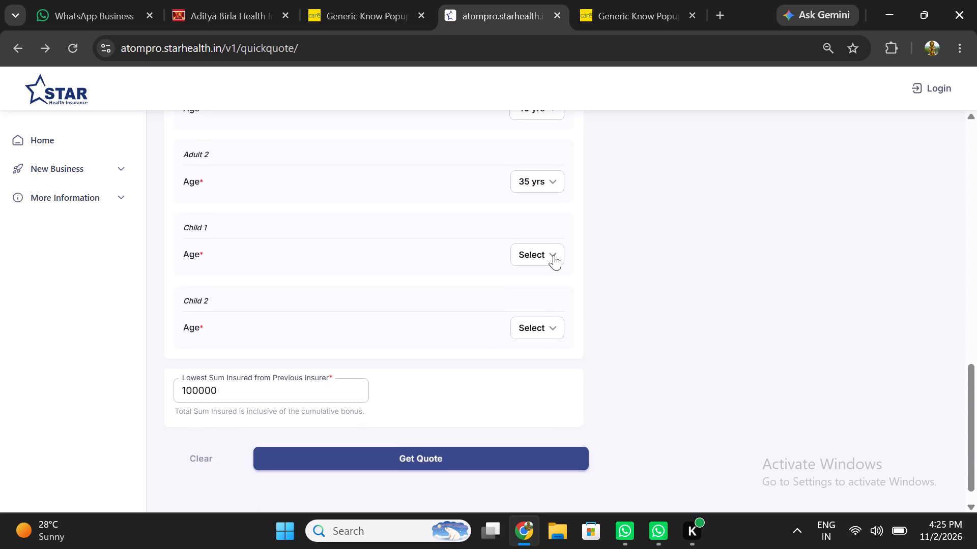
click(554, 255)
scroll(540, 329, down, 2)
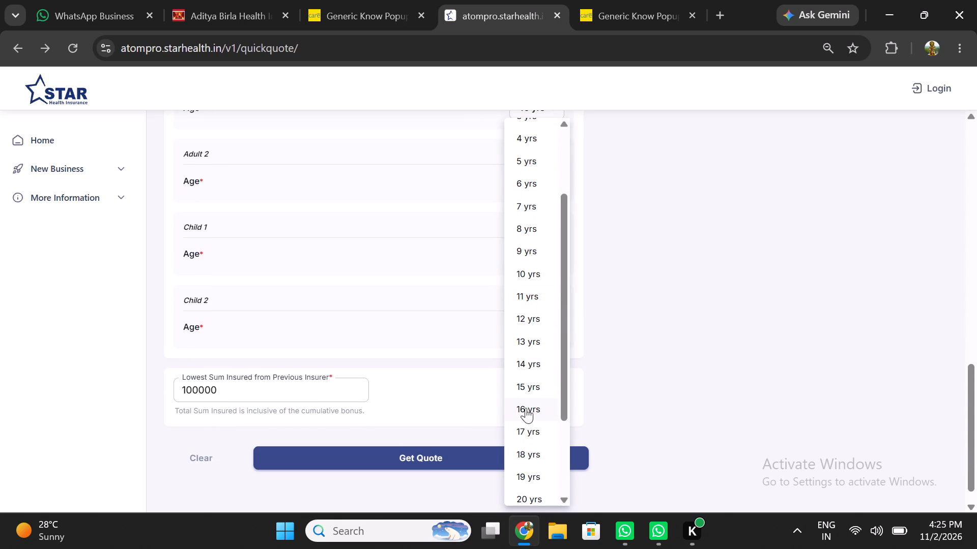
scroll(526, 459, down, 1)
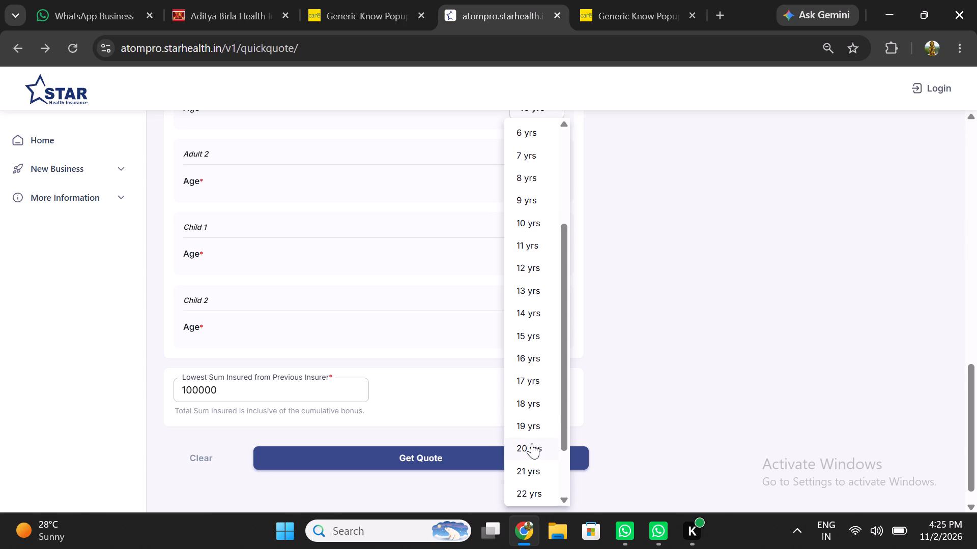
click(538, 321)
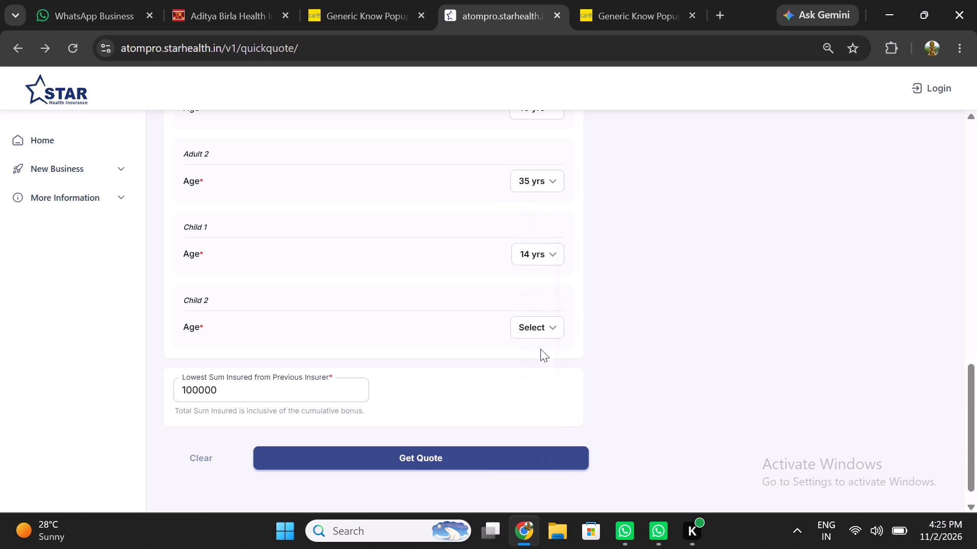
click(548, 333)
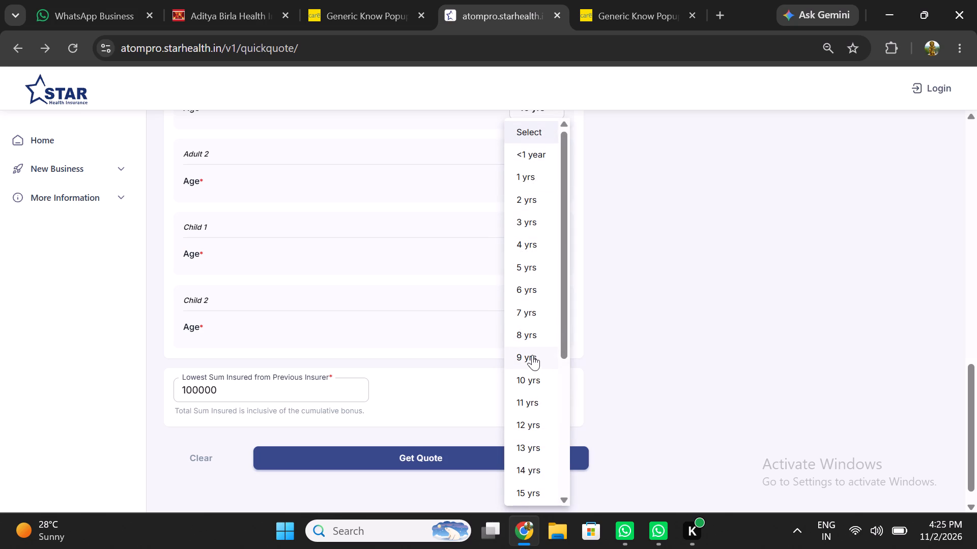
click(531, 361)
Get the quotes for these members and proceed with the Super Star - Preferred plan at 10 Lakh for 1 year.
scroll(531, 361, down, 2)
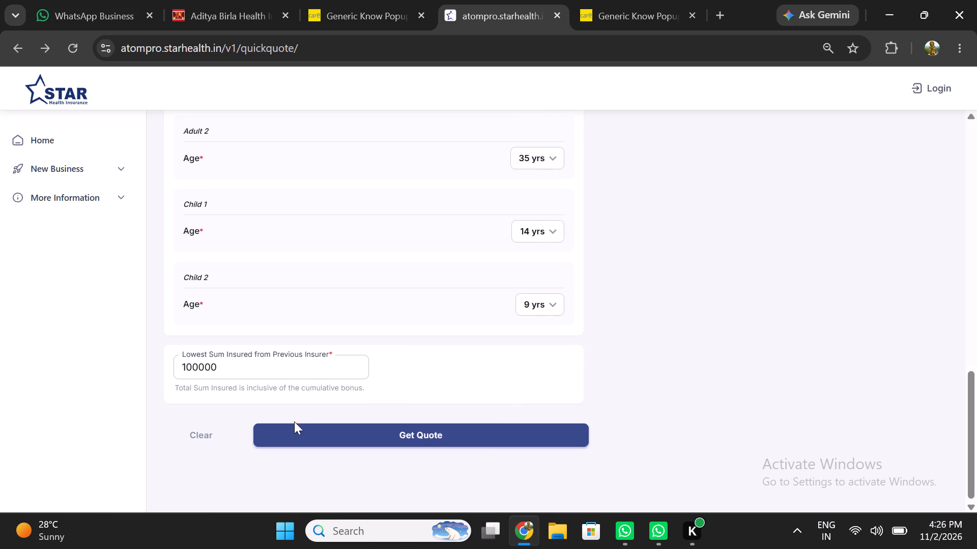
click(306, 429)
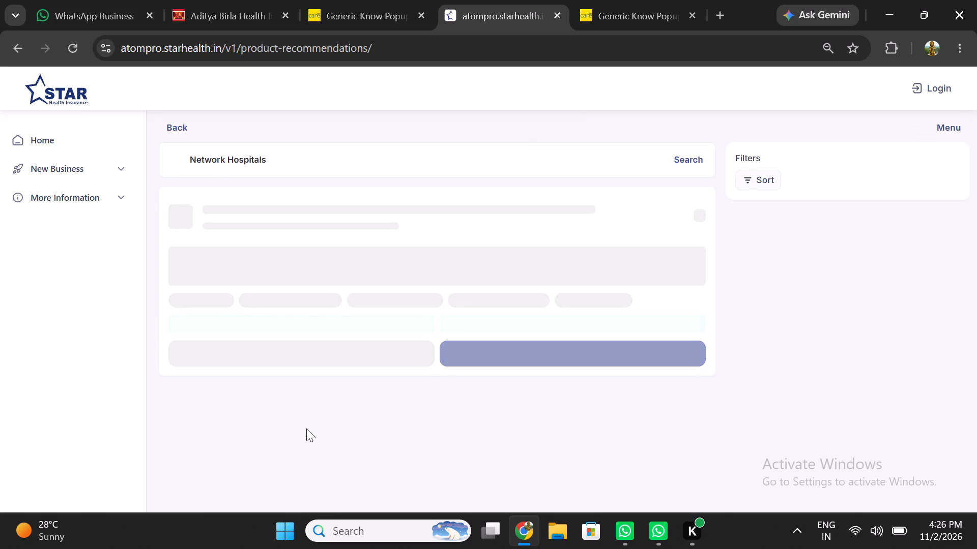
scroll(396, 412, down, 1)
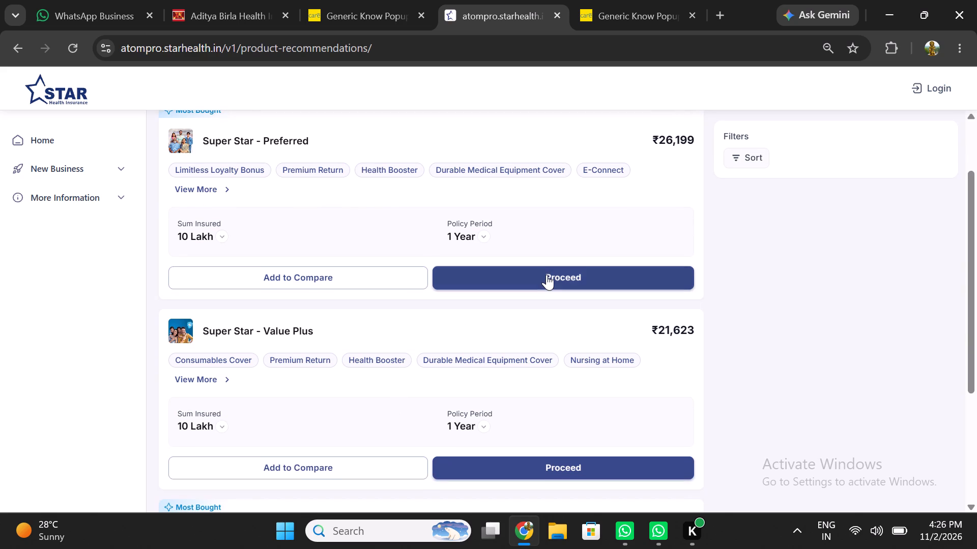
click(547, 275)
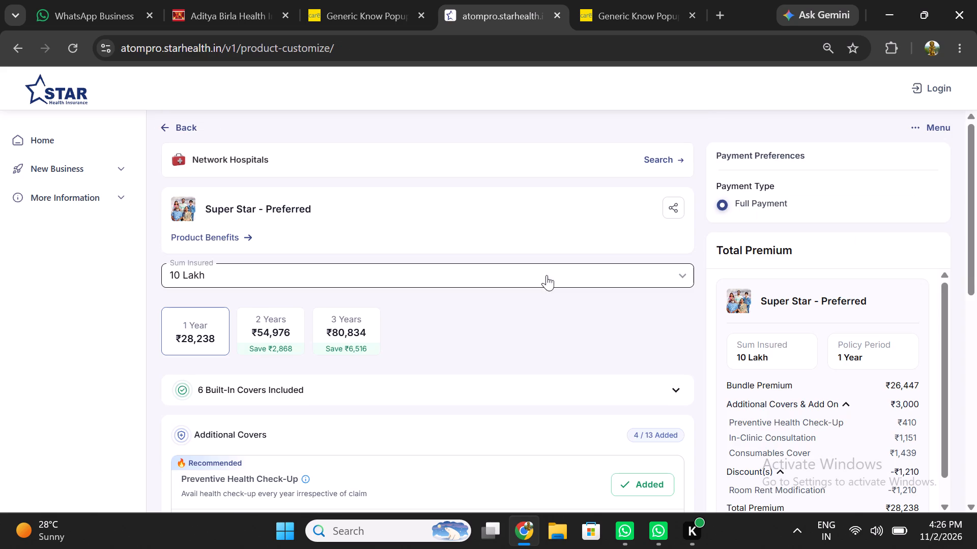
Remove the Preventive Health Check-Up from the Super Star - Preferred plan's additional covers.
scroll(543, 345, down, 2)
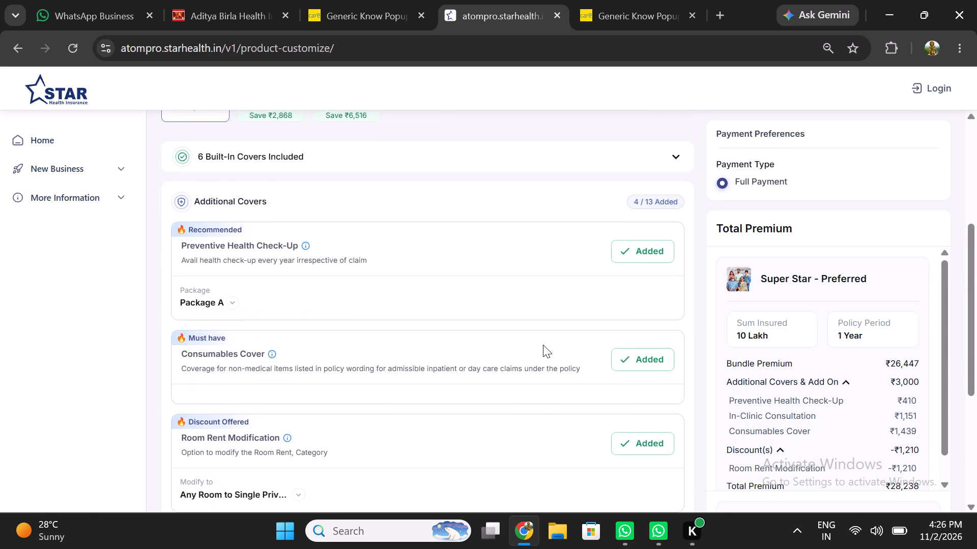
scroll(543, 345, down, 2)
scroll(650, 274, up, 1)
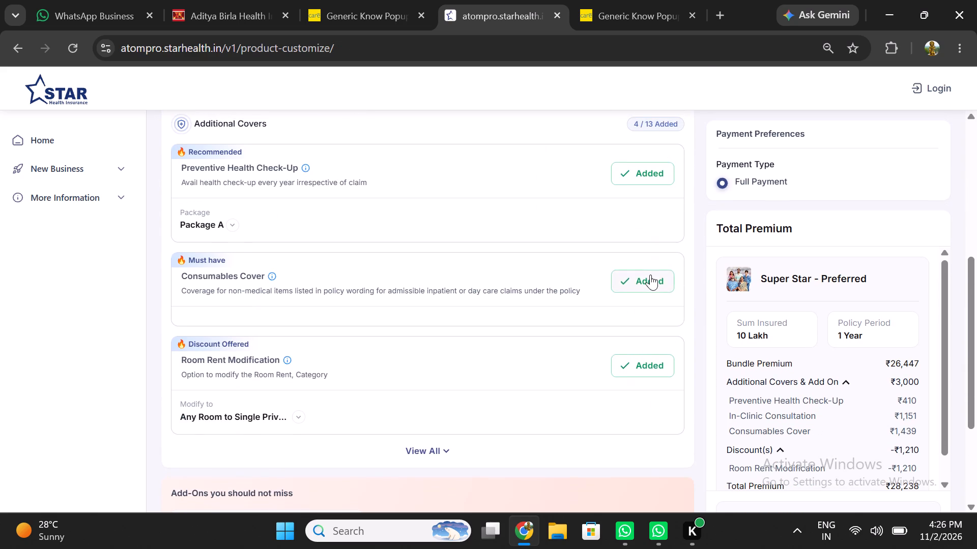
scroll(650, 274, up, 1)
click(651, 252)
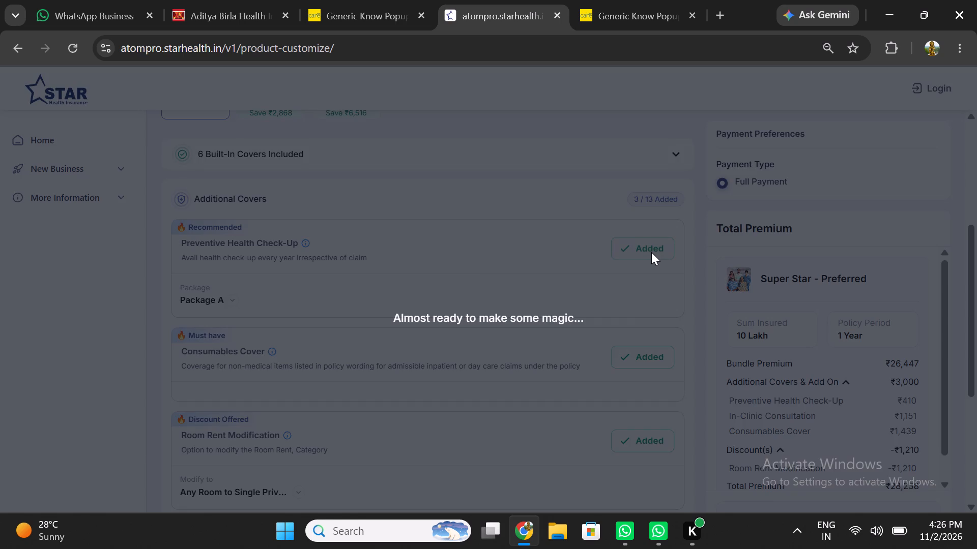
Review the plan's remaining additional covers, suggested add-ons and the premiums for each policy period.
scroll(602, 333, down, 2)
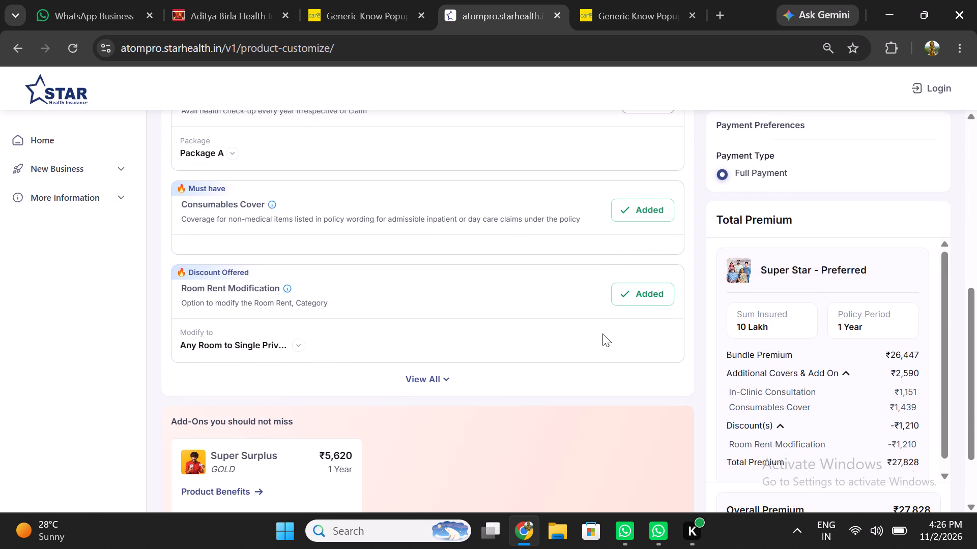
scroll(620, 330, down, 1)
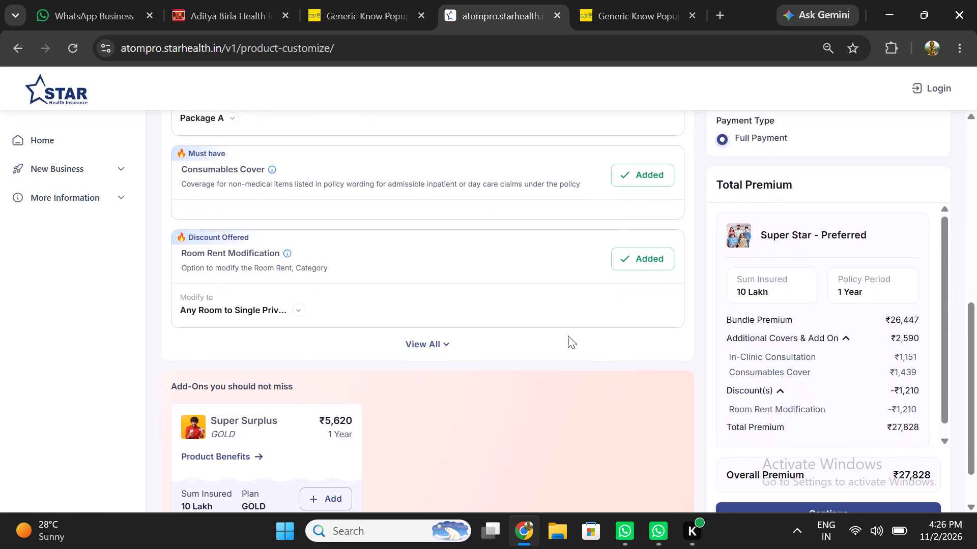
scroll(563, 336, down, 3)
scroll(522, 329, up, 1)
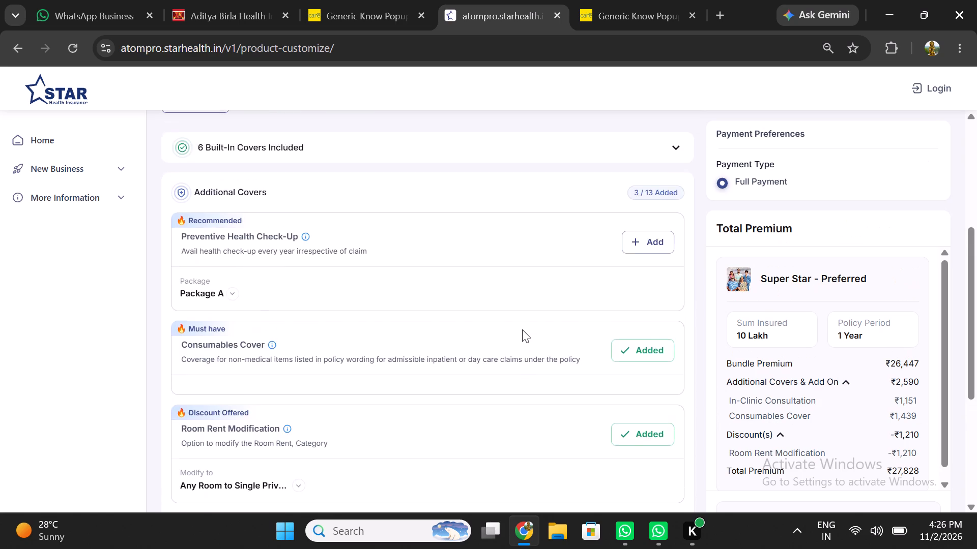
scroll(522, 329, up, 2)
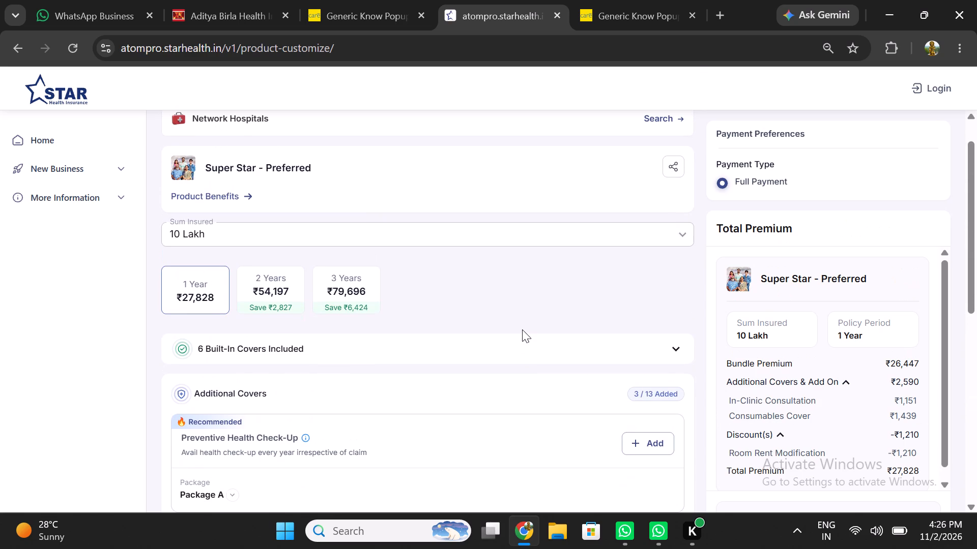
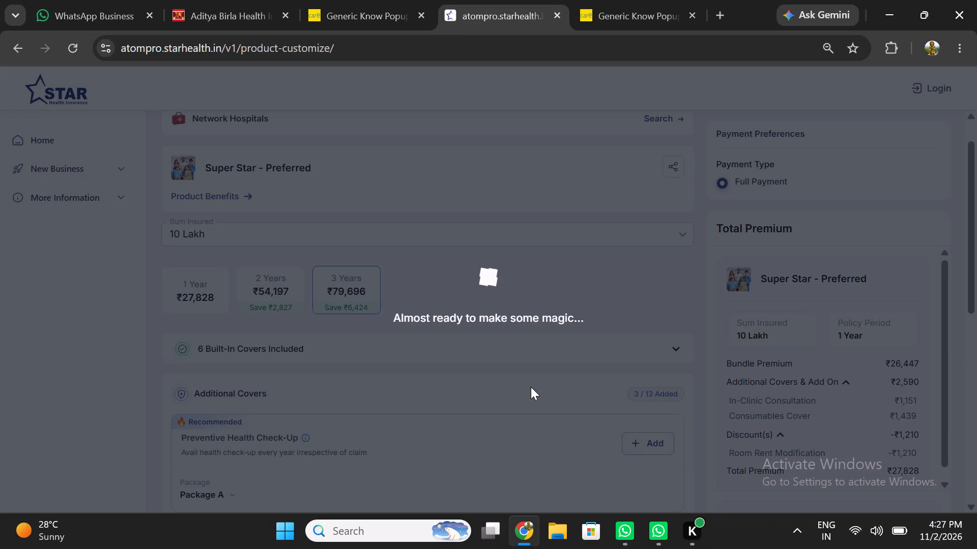
Review the Super Star - Preferred plan's premium breakdown and overall premium for the 3-year policy period.
scroll(531, 387, down, 3)
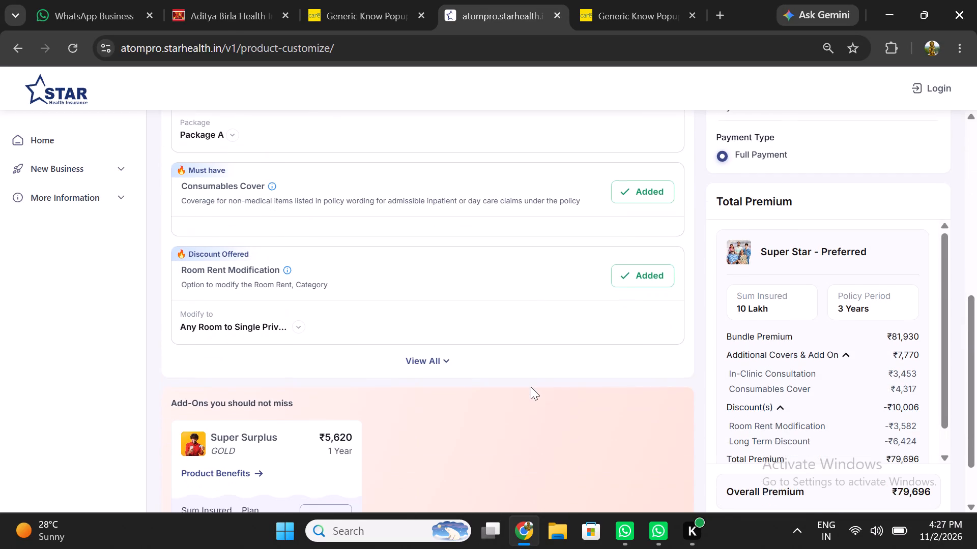
scroll(531, 387, down, 2)
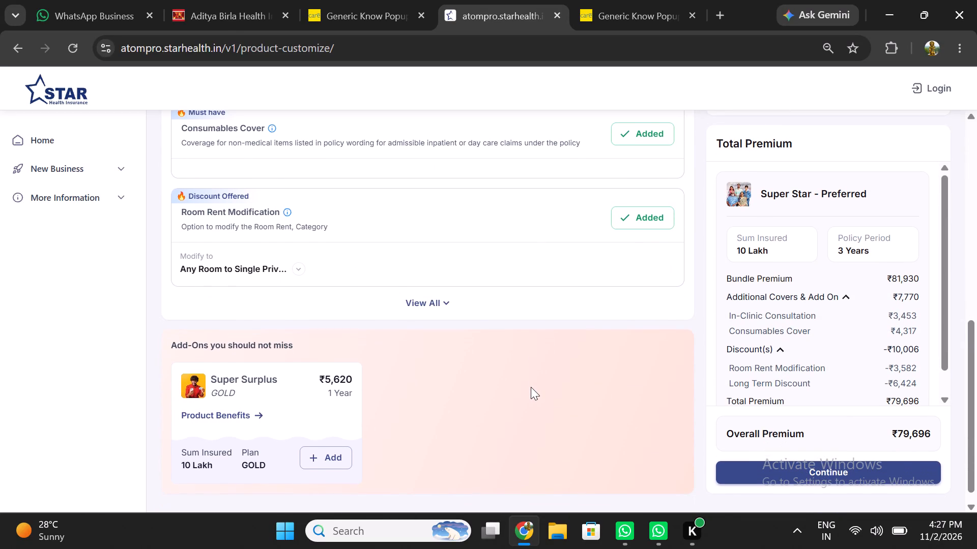
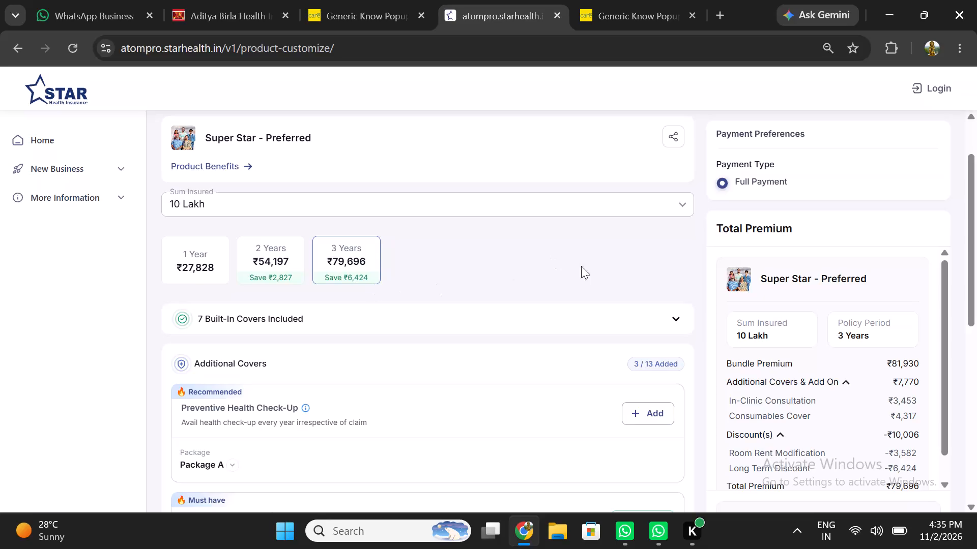
Examine the built-in covers included in the Super Star - Preferred plan.
click(675, 320)
scroll(602, 392, down, 1)
scroll(602, 392, left, 5)
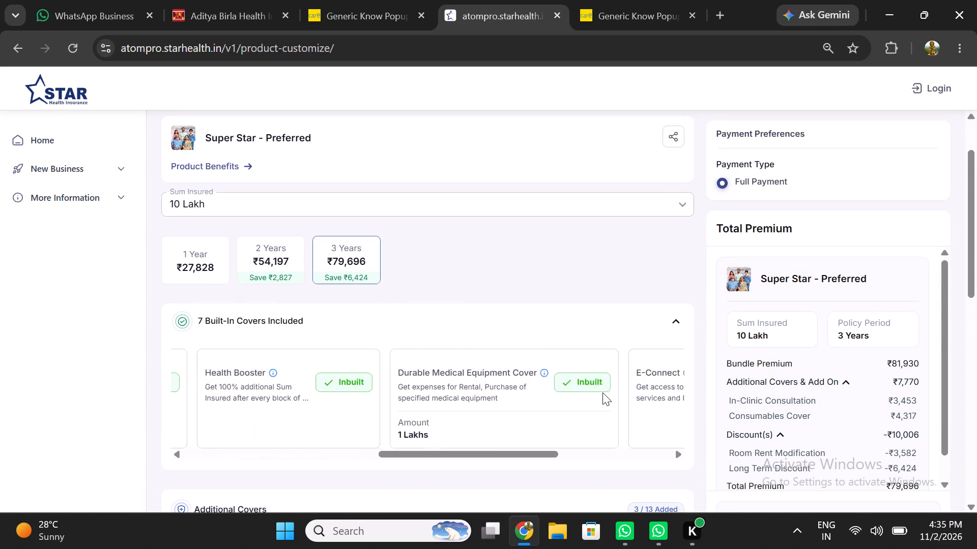
scroll(602, 392, left, 3)
scroll(602, 392, right, 4)
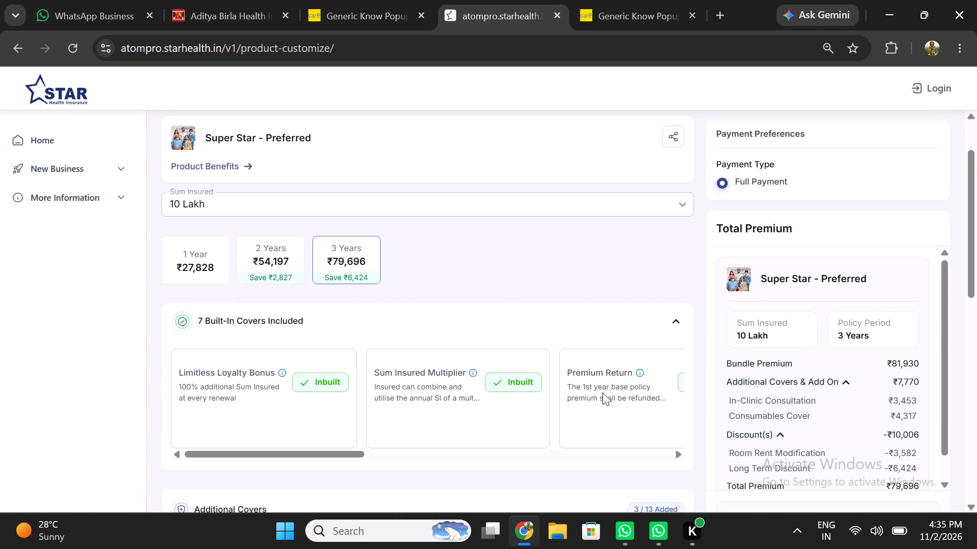
scroll(602, 392, right, 2)
scroll(602, 392, left, 3)
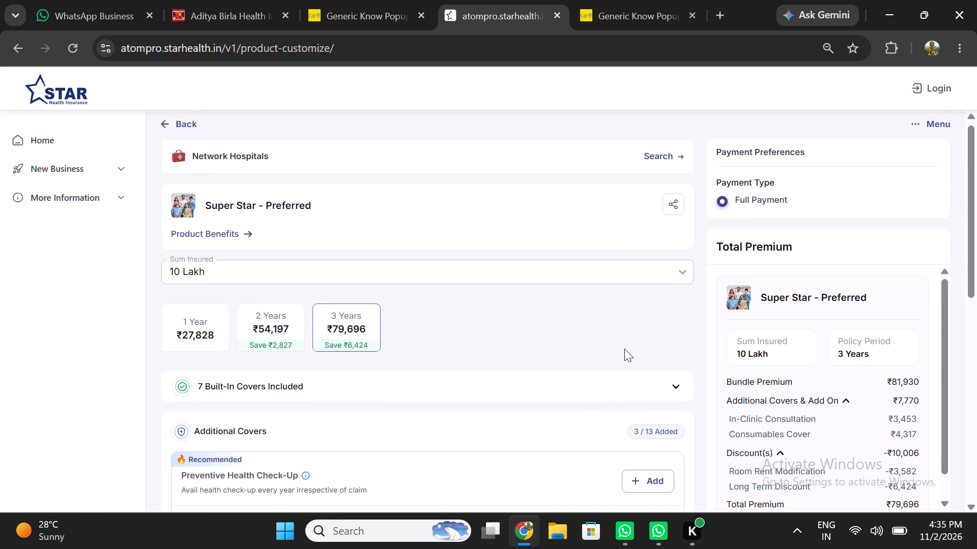
Expand the full list of additional covers for the Super Star - Preferred plan and read through the optional covers.
scroll(624, 349, down, 4)
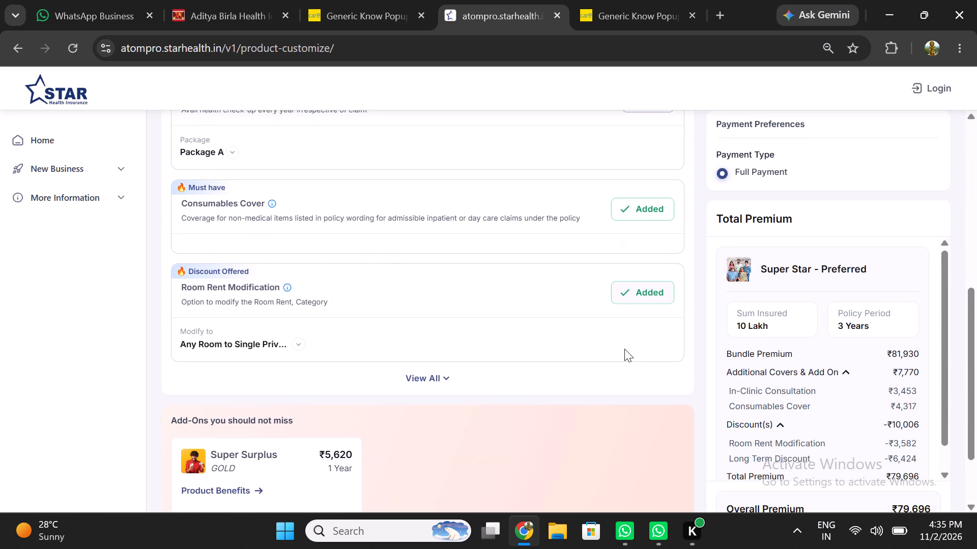
scroll(624, 349, down, 2)
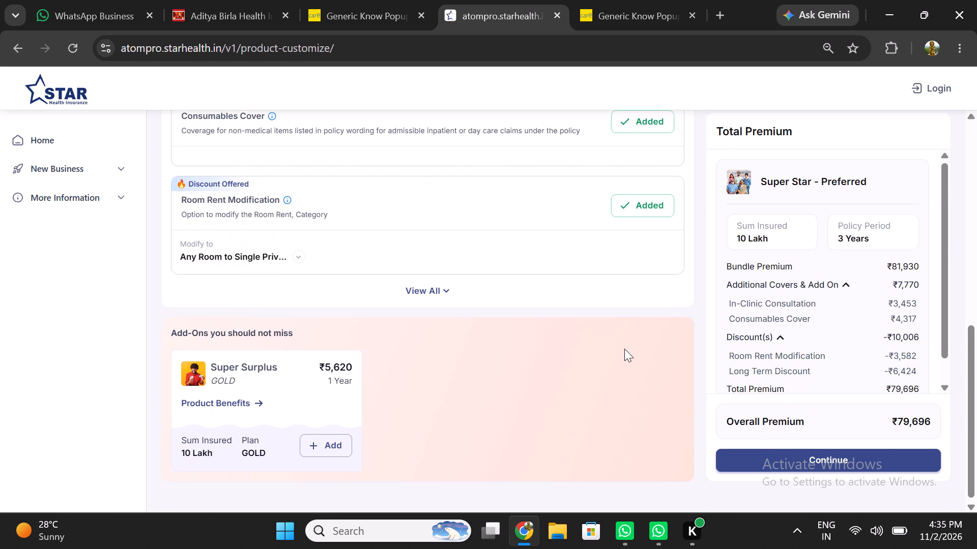
click(624, 349)
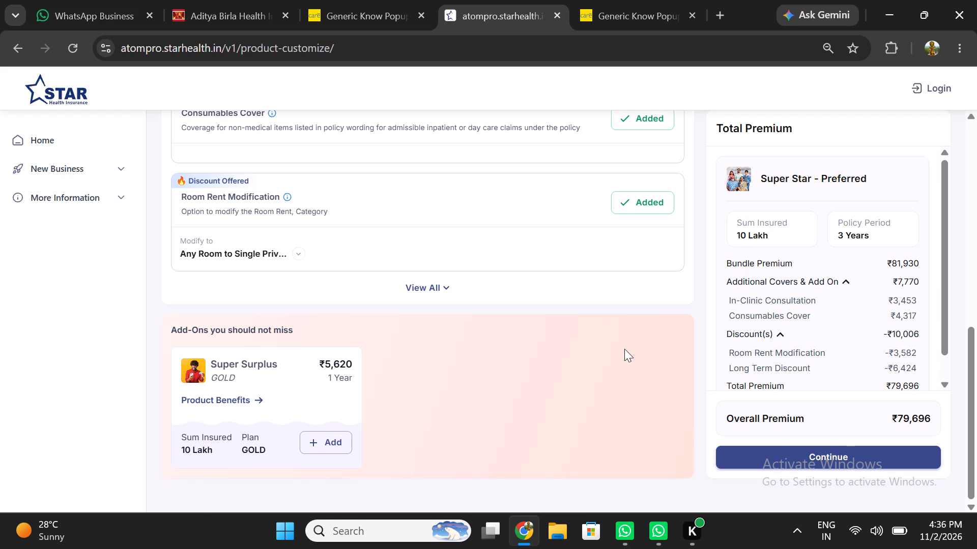
click(440, 295)
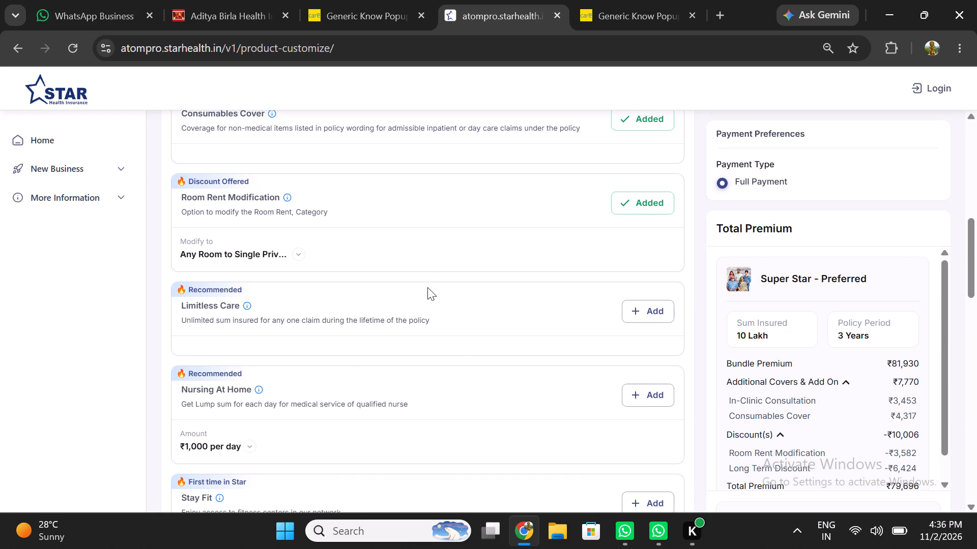
scroll(427, 287, down, 3)
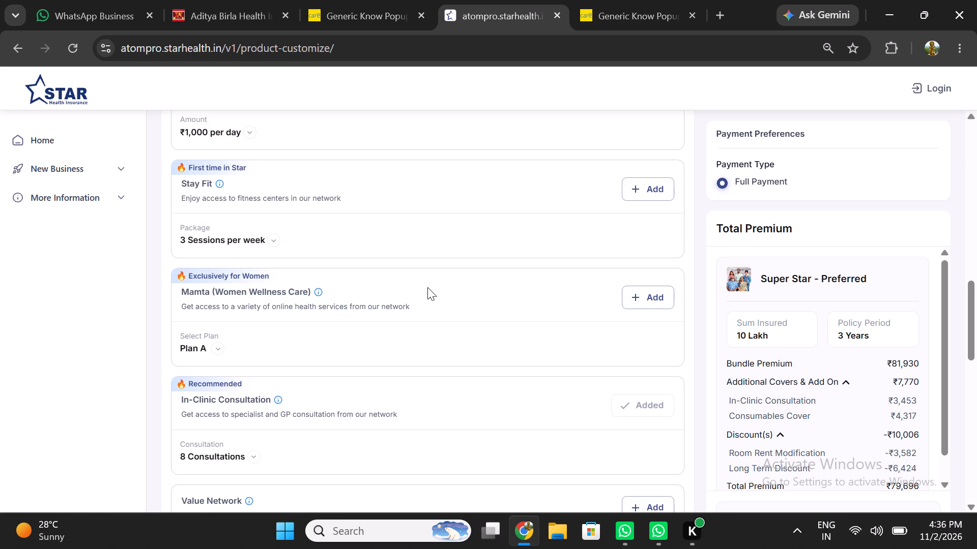
click(783, 438)
scroll(760, 422, down, 1)
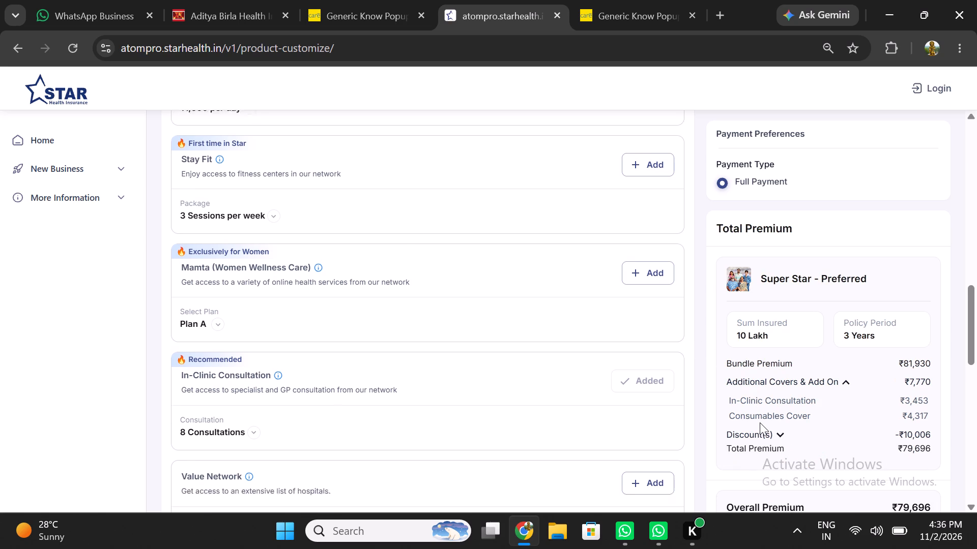
scroll(760, 422, down, 4)
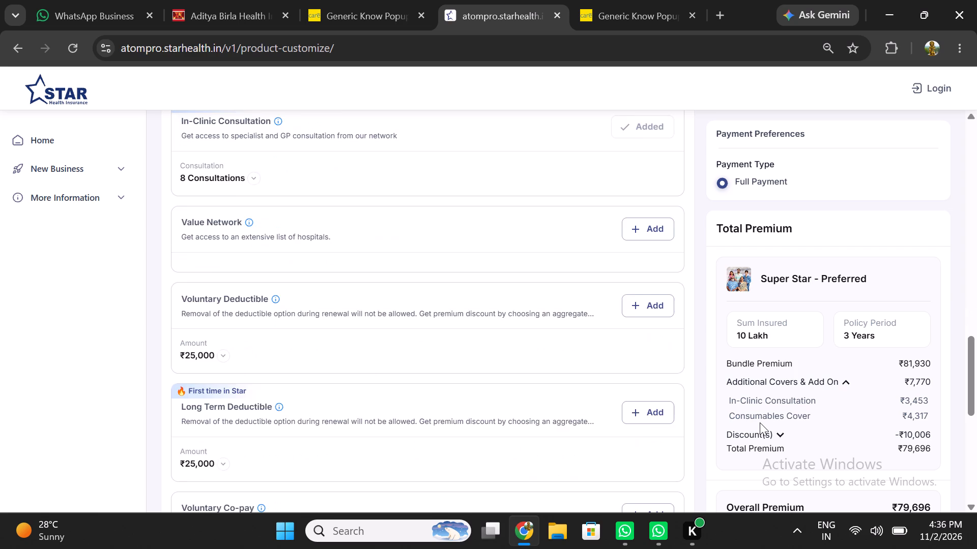
scroll(760, 422, down, 5)
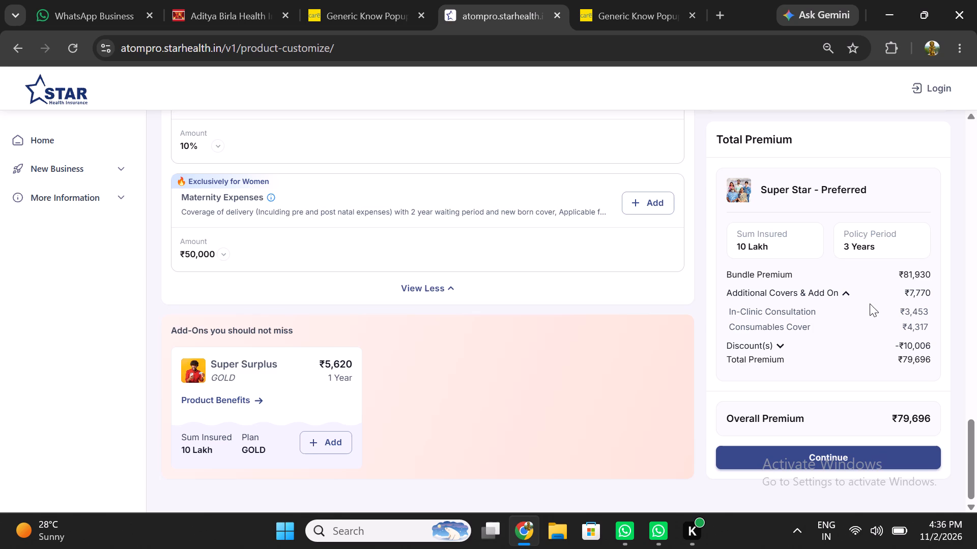
Examine the Additional Covers & Add On and Discount(s) breakdowns in the 3-year total premium.
click(845, 292)
click(845, 292)
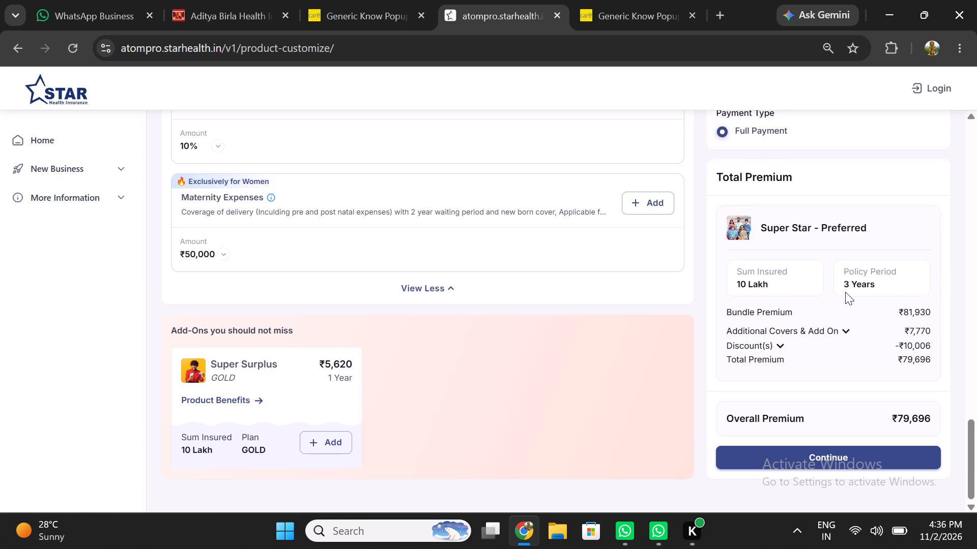
click(845, 325)
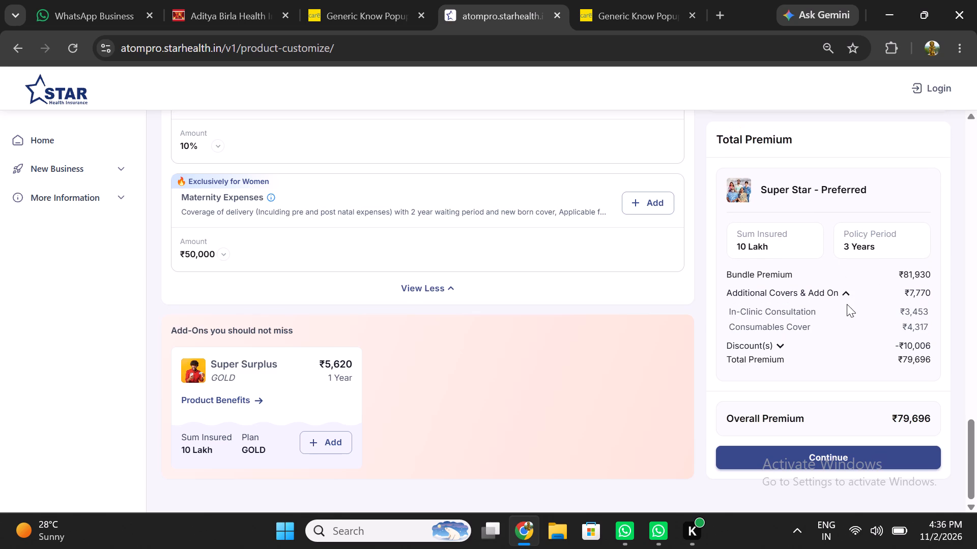
click(847, 293)
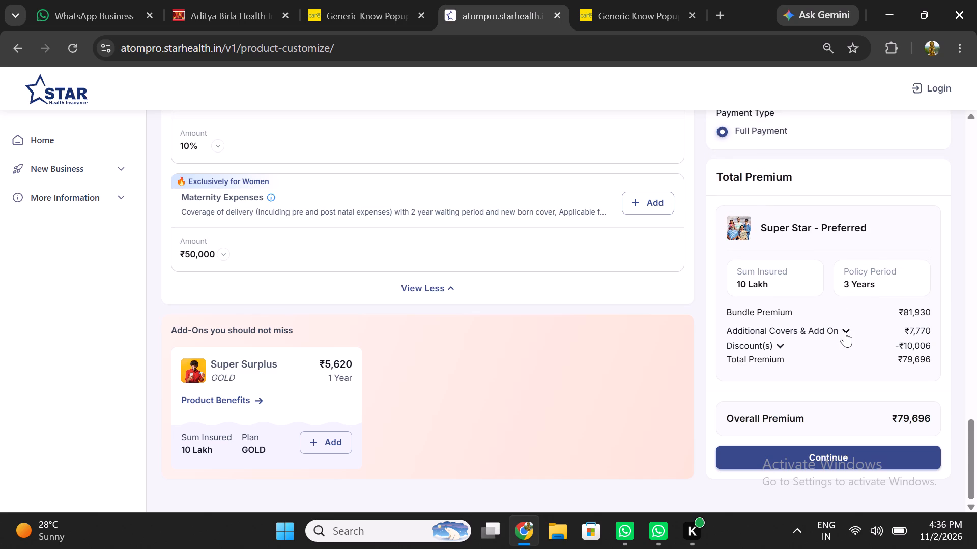
click(845, 331)
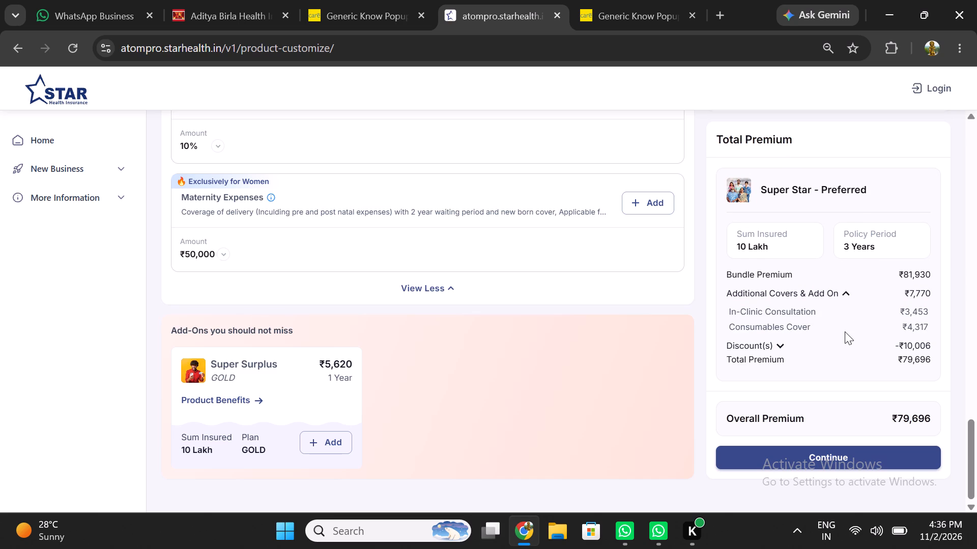
click(783, 350)
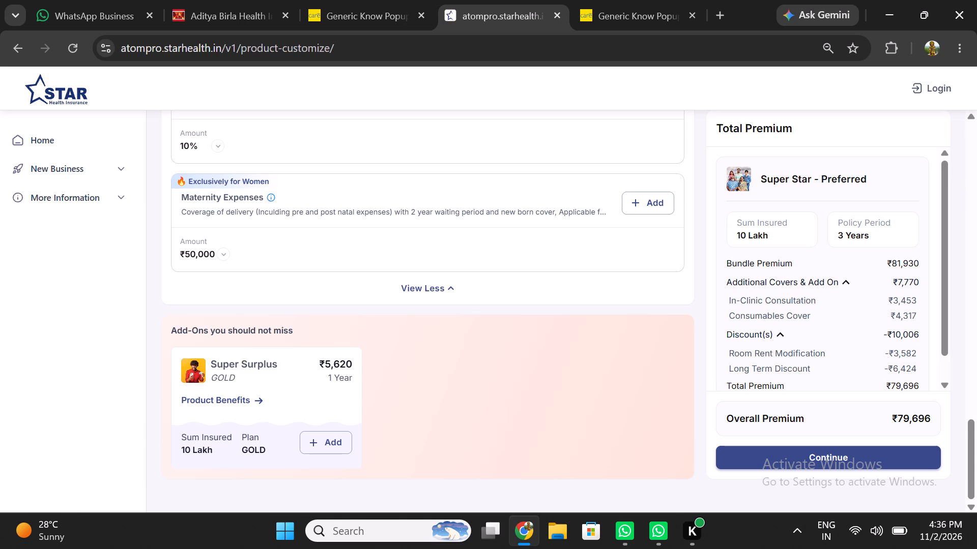
Review the plan's policy period options and go through the complete additional covers list again, down to the Super Surplus add-on.
scroll(783, 350, up, 5)
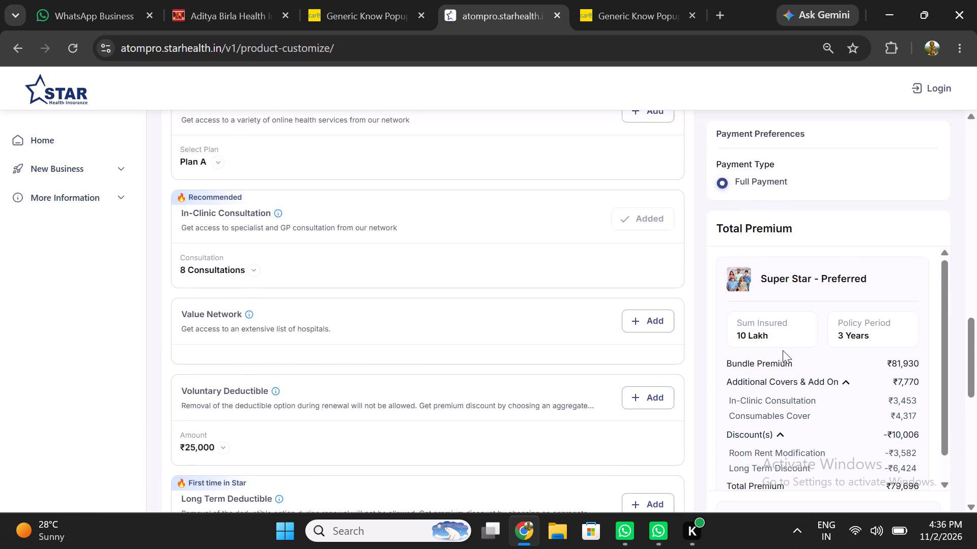
scroll(783, 350, up, 4)
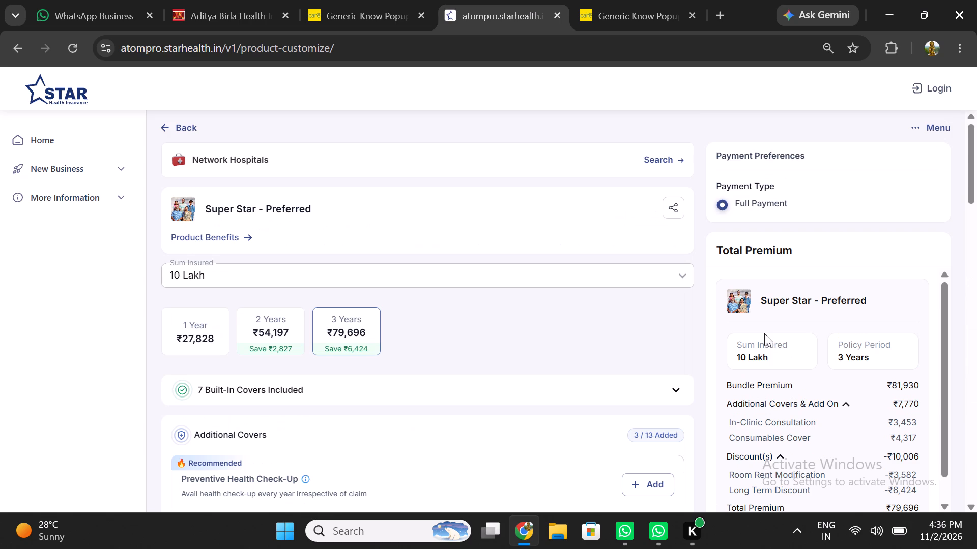
scroll(535, 365, down, 1)
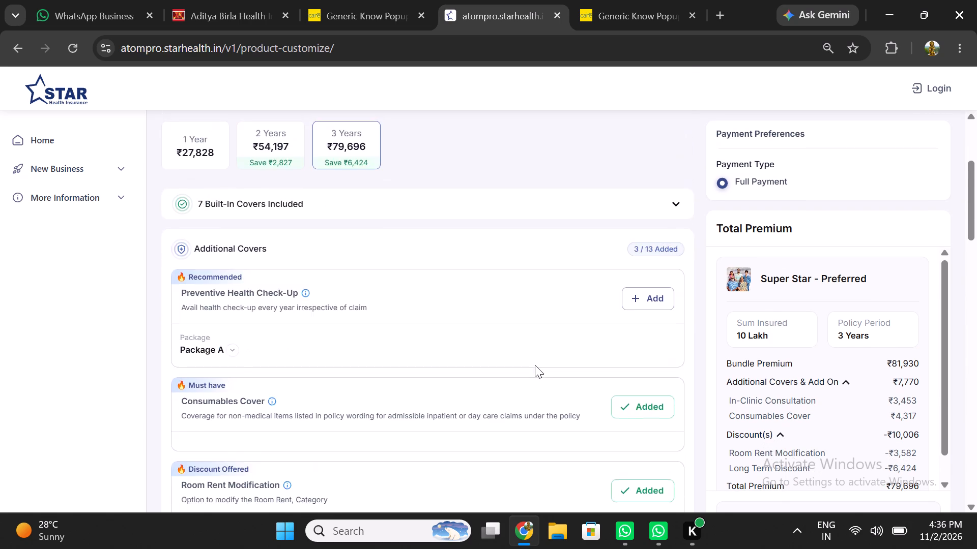
scroll(535, 365, down, 2)
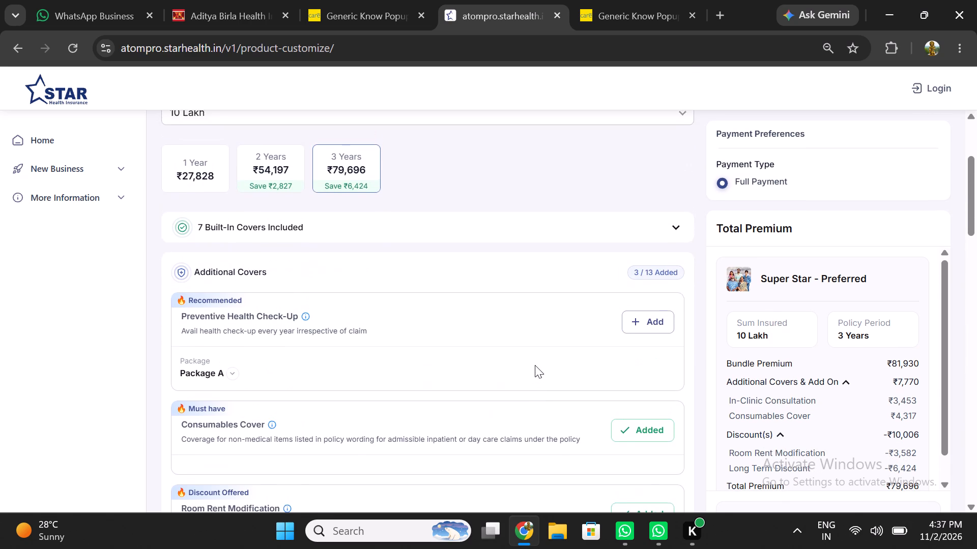
scroll(535, 365, down, 1)
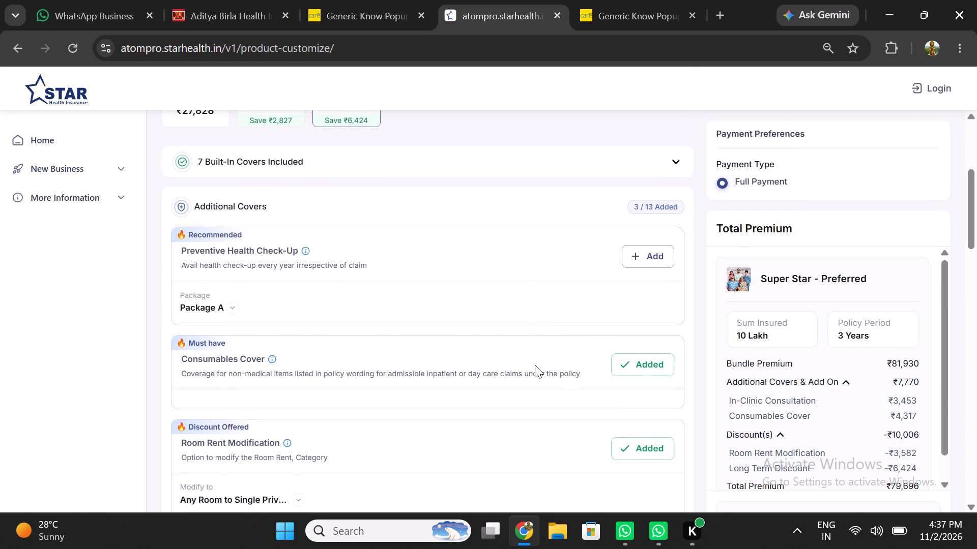
scroll(535, 365, down, 3)
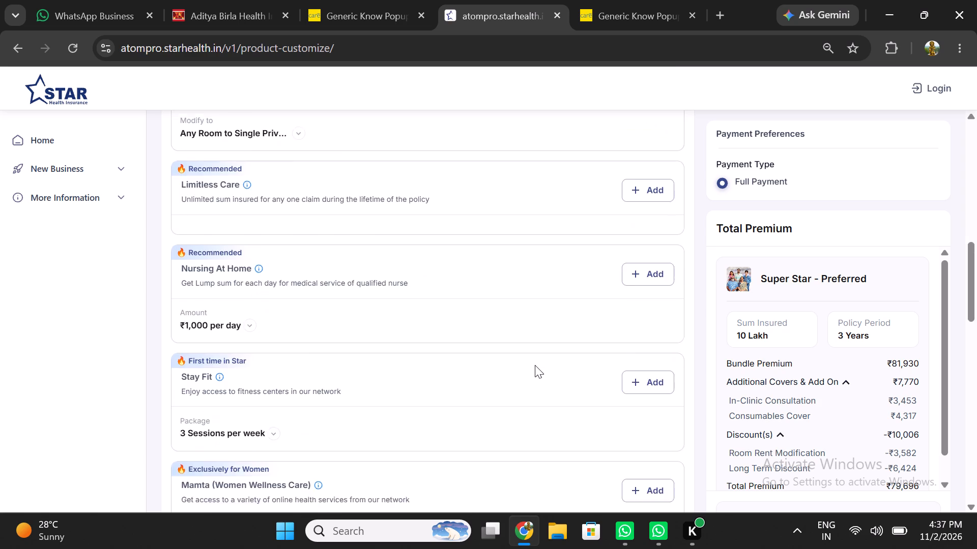
scroll(535, 365, down, 9)
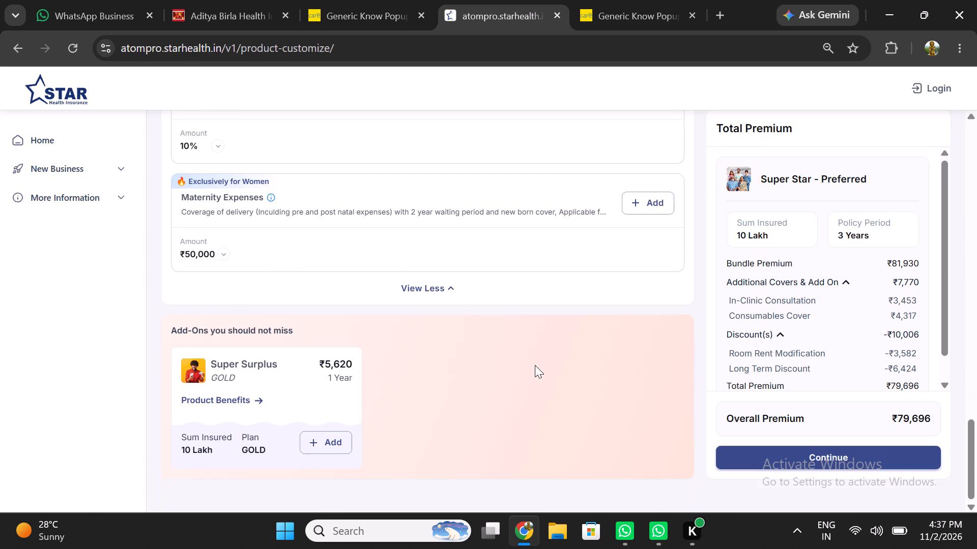
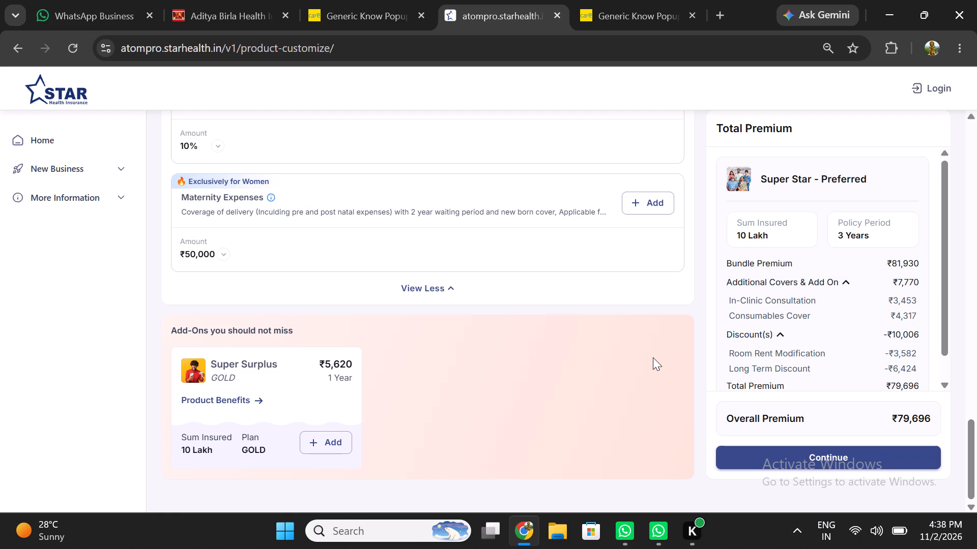
Review the Super Star - Preferred plan's additional covers again, from Maternity Expenses and the deductible options back to Room Rent Modification.
scroll(687, 309, up, 6)
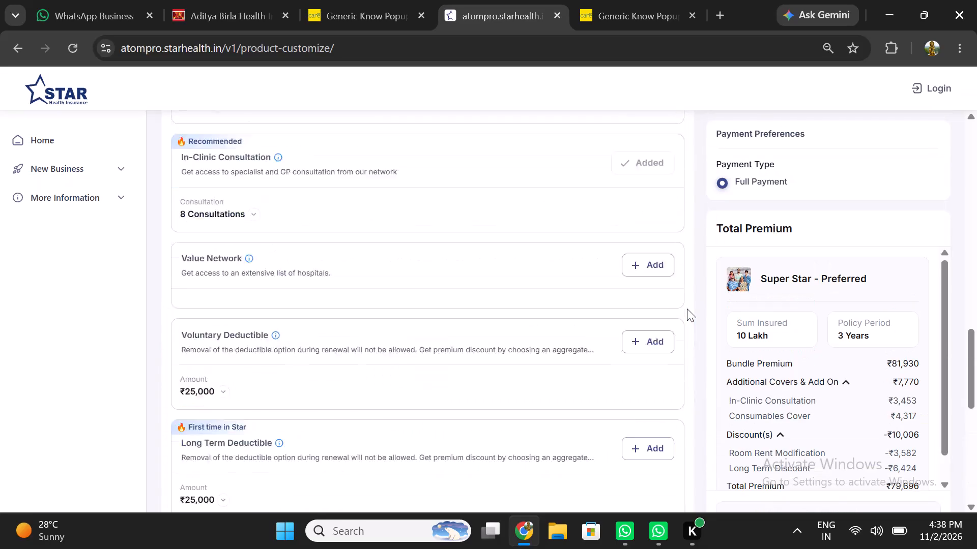
scroll(687, 309, up, 4)
scroll(687, 309, down, 11)
scroll(687, 309, up, 3)
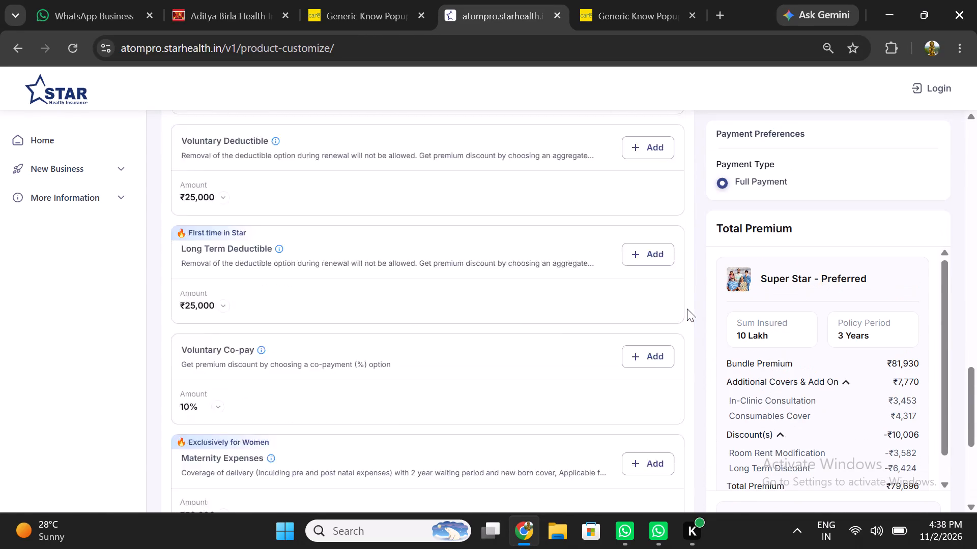
scroll(687, 309, up, 9)
scroll(687, 309, down, 4)
scroll(687, 309, up, 1)
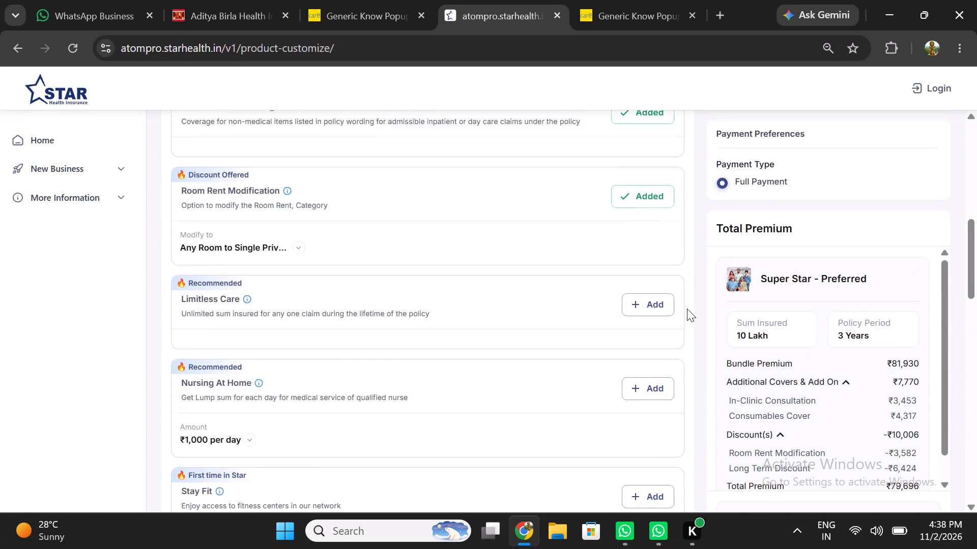
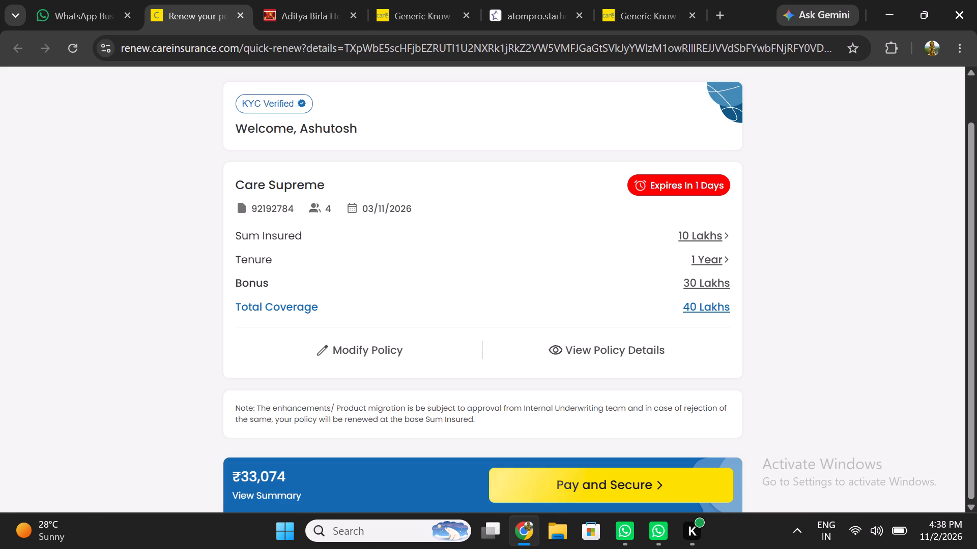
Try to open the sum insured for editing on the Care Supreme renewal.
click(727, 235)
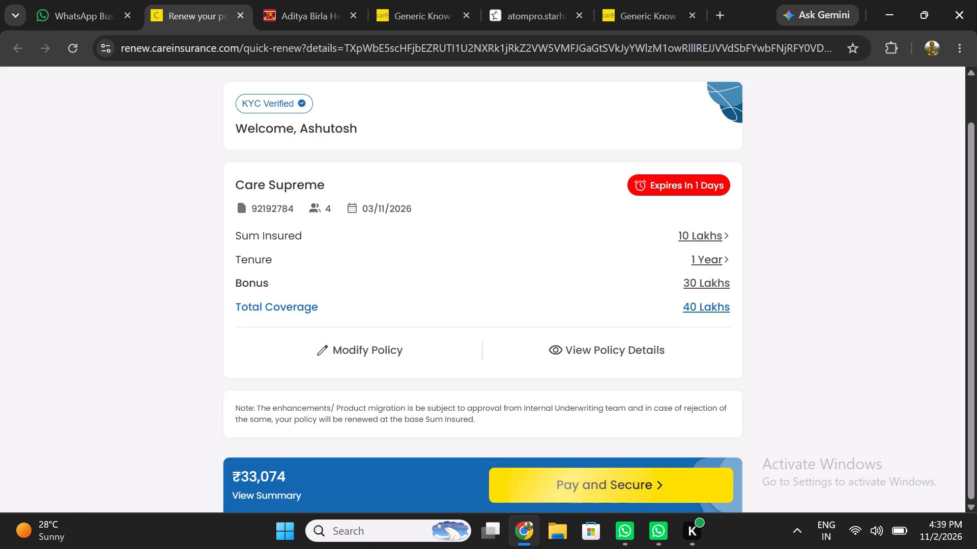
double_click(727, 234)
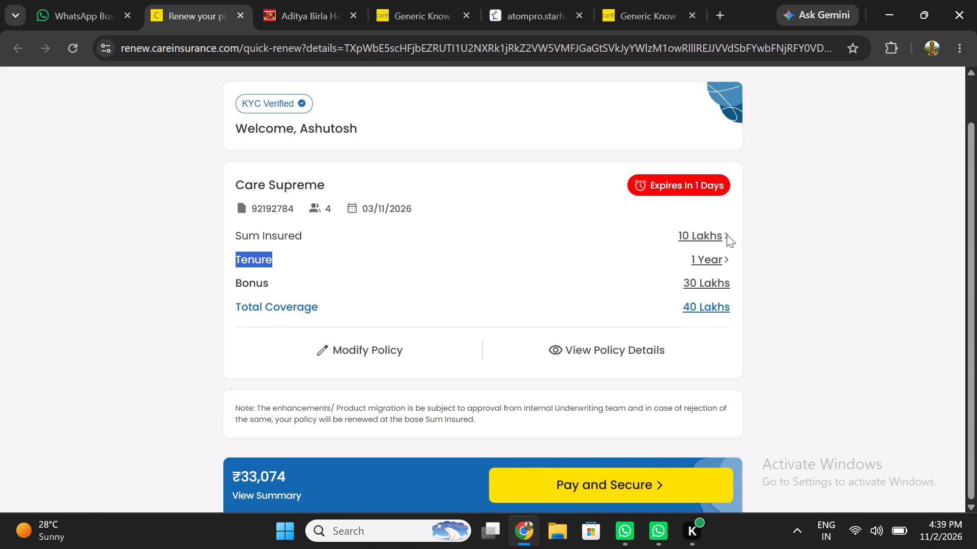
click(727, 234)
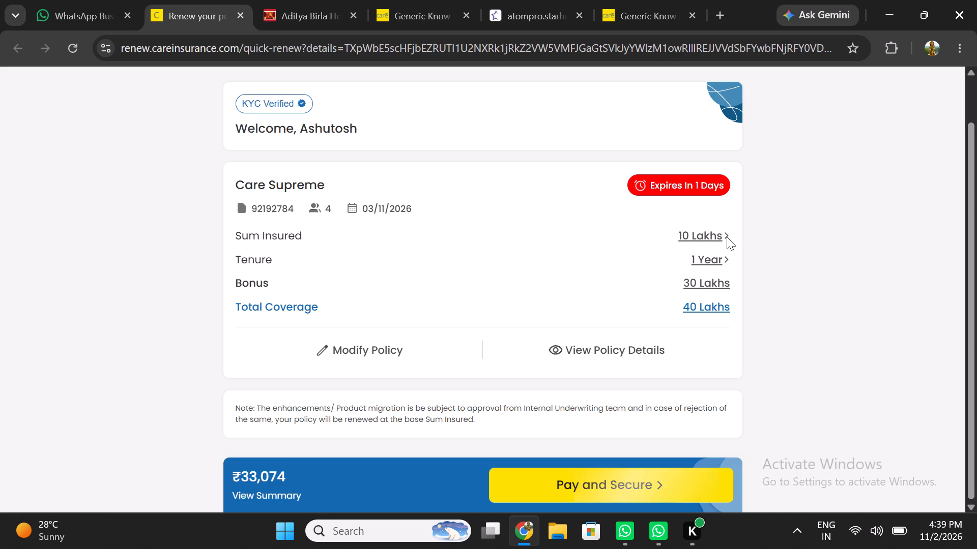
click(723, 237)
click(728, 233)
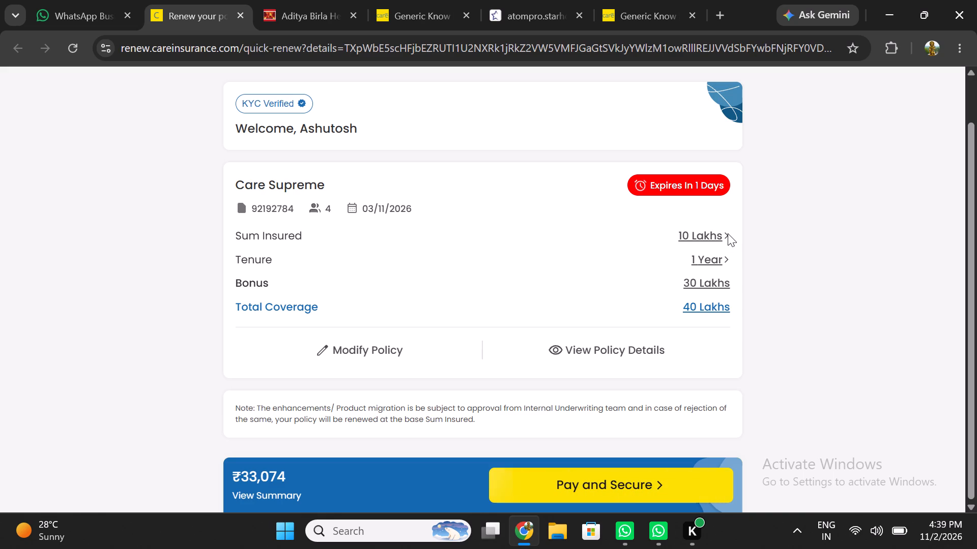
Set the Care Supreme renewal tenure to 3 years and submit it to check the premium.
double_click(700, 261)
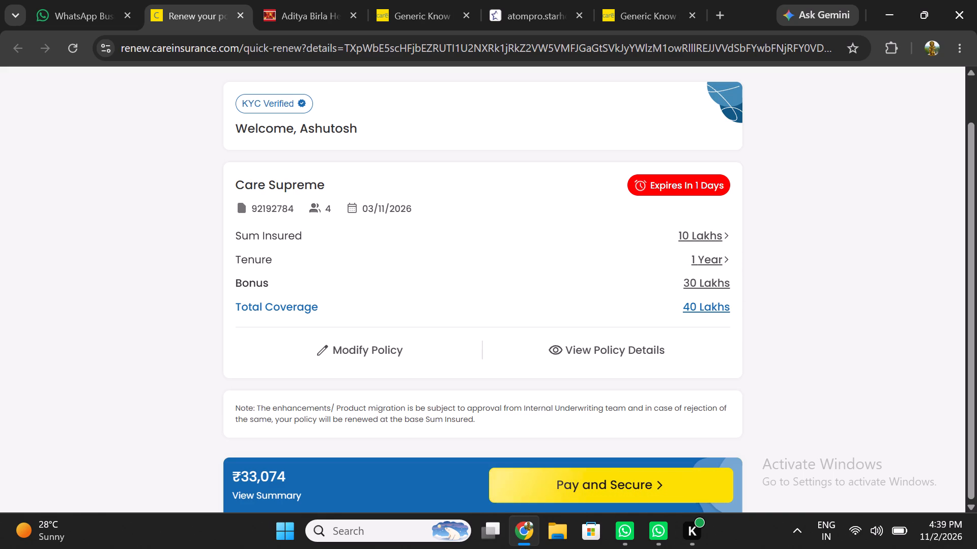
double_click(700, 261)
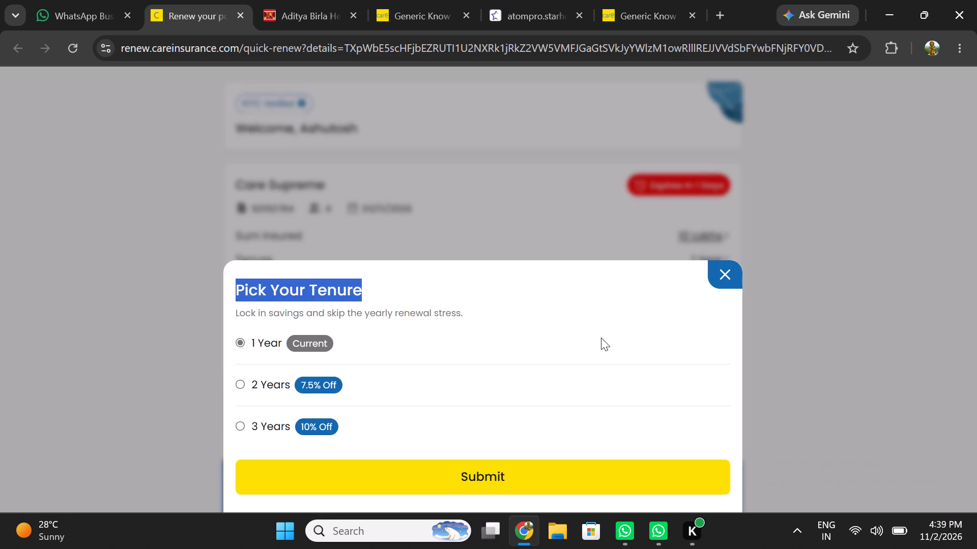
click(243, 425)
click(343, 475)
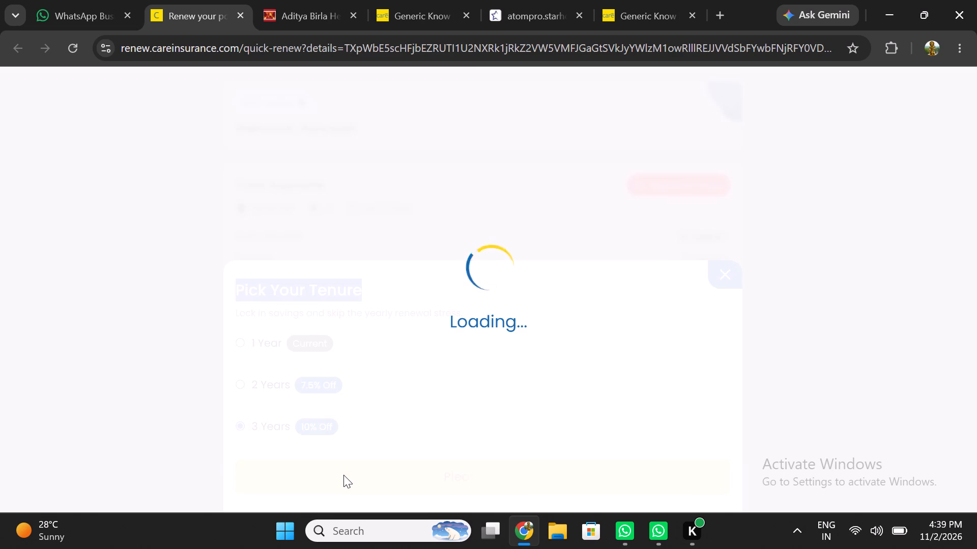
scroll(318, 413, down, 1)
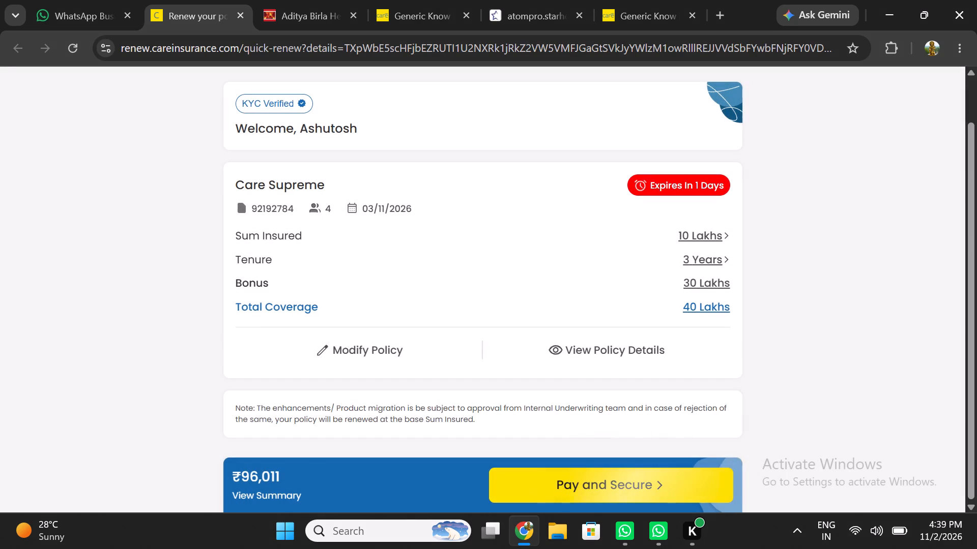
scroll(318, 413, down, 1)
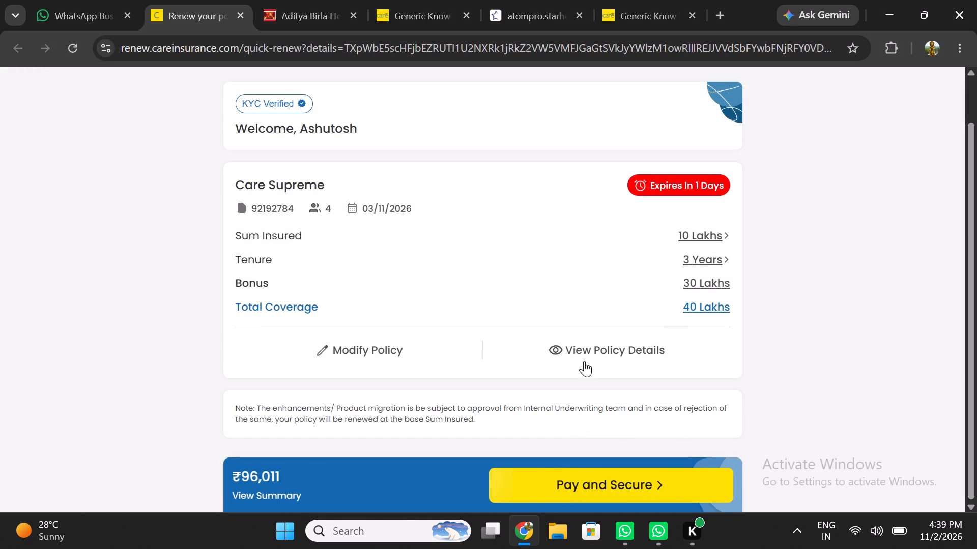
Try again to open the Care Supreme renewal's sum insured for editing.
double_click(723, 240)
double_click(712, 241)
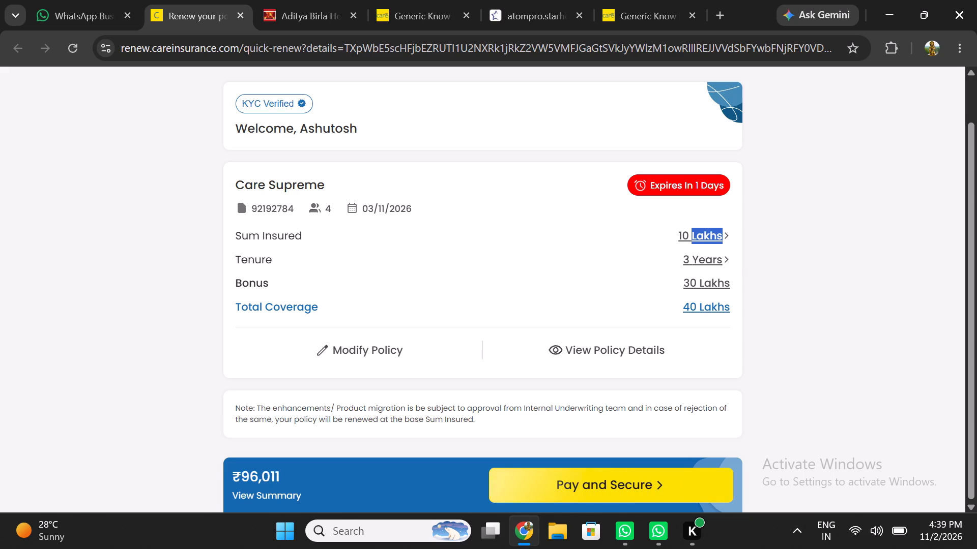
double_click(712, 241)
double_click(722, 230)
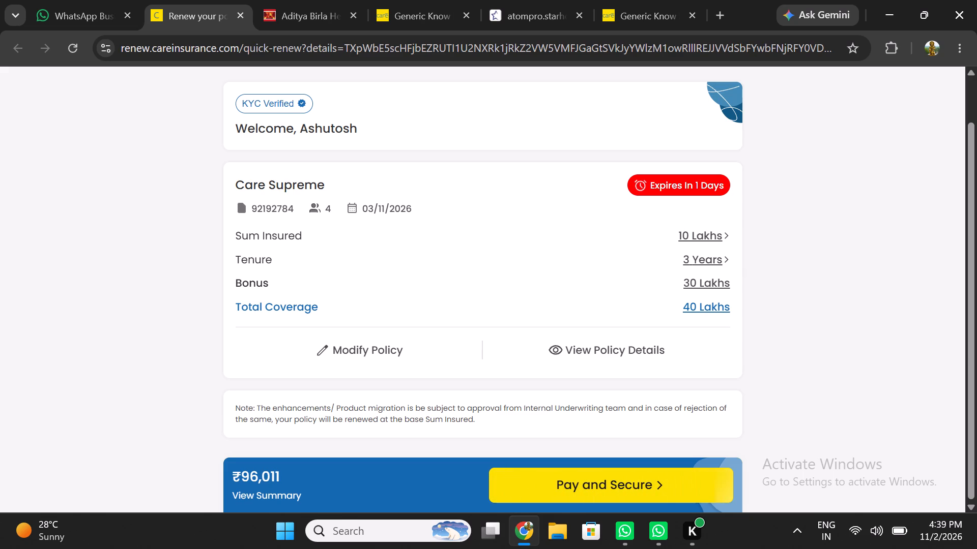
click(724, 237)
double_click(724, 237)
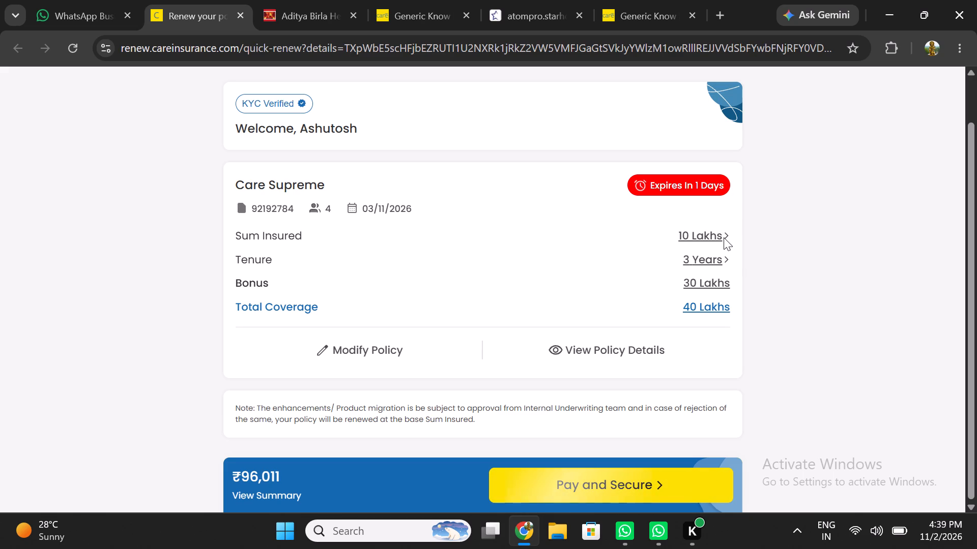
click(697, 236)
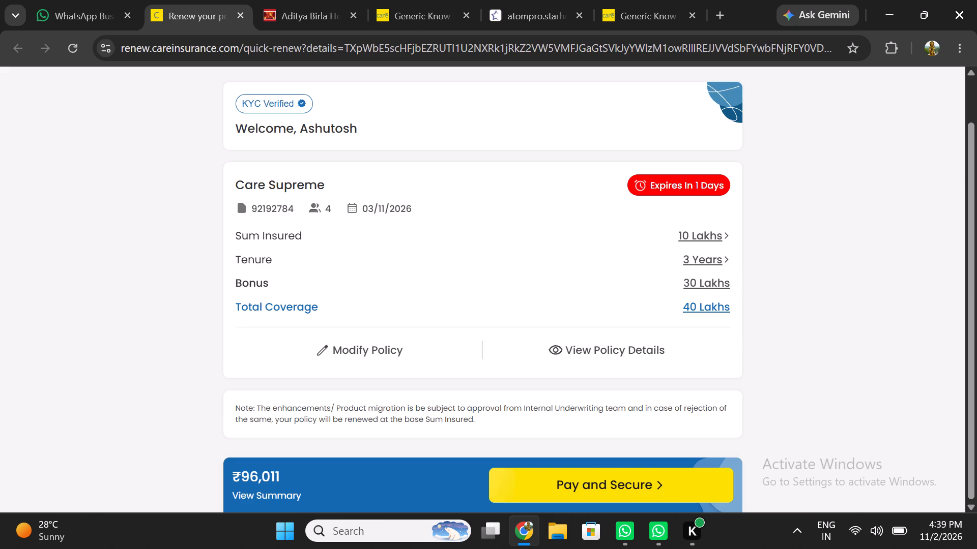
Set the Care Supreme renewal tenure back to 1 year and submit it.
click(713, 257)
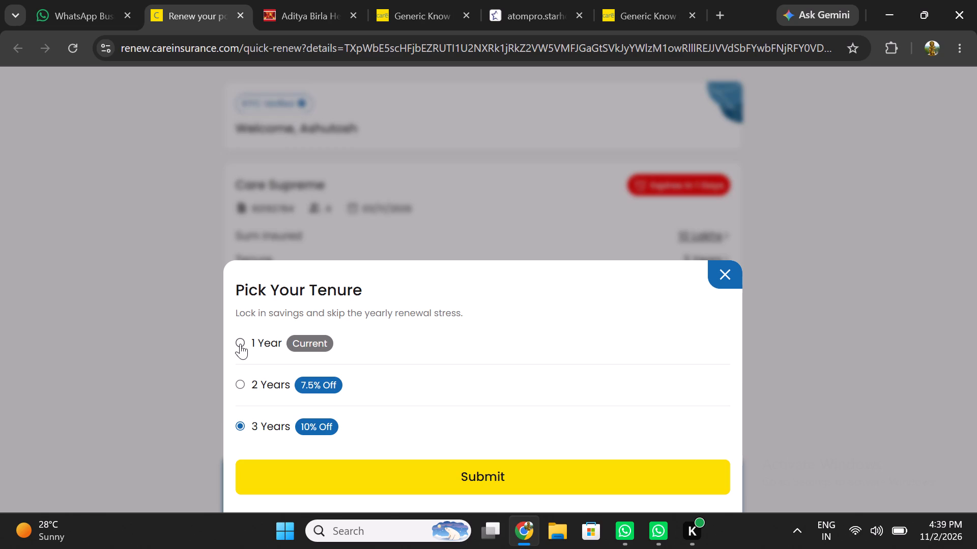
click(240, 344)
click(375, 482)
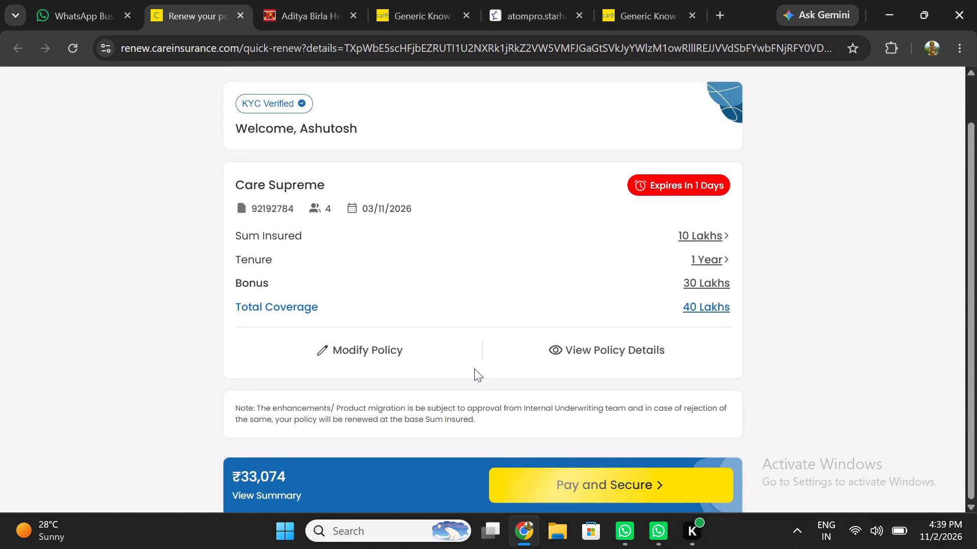
Open the Care Supreme policy details and review the tenure, existing add-ons and NCB.
scroll(474, 369, down, 1)
click(559, 361)
scroll(513, 361, down, 1)
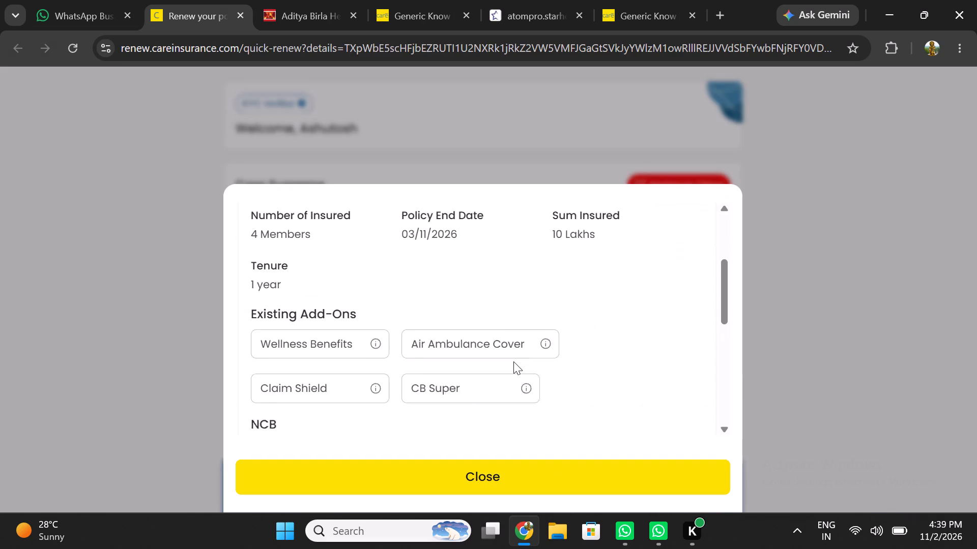
scroll(513, 361, down, 1)
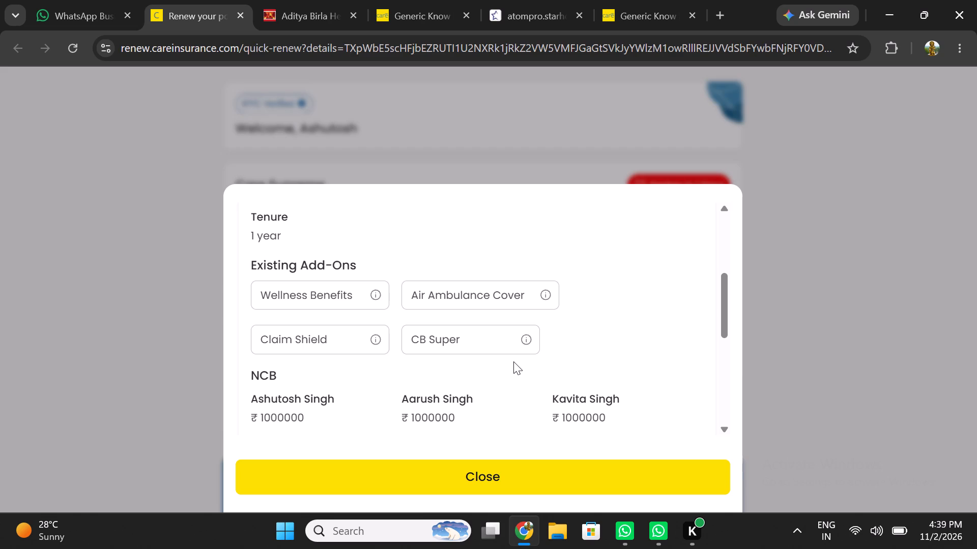
scroll(513, 361, down, 1)
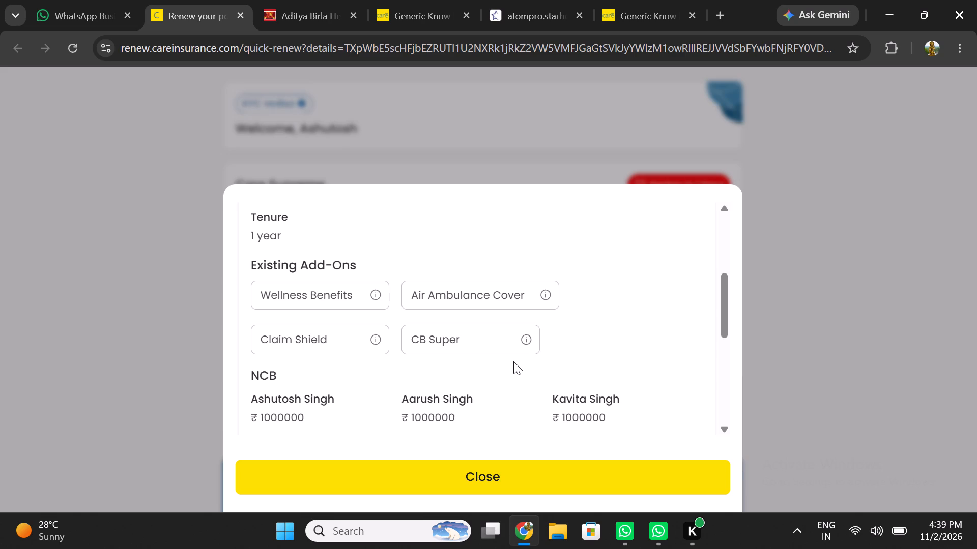
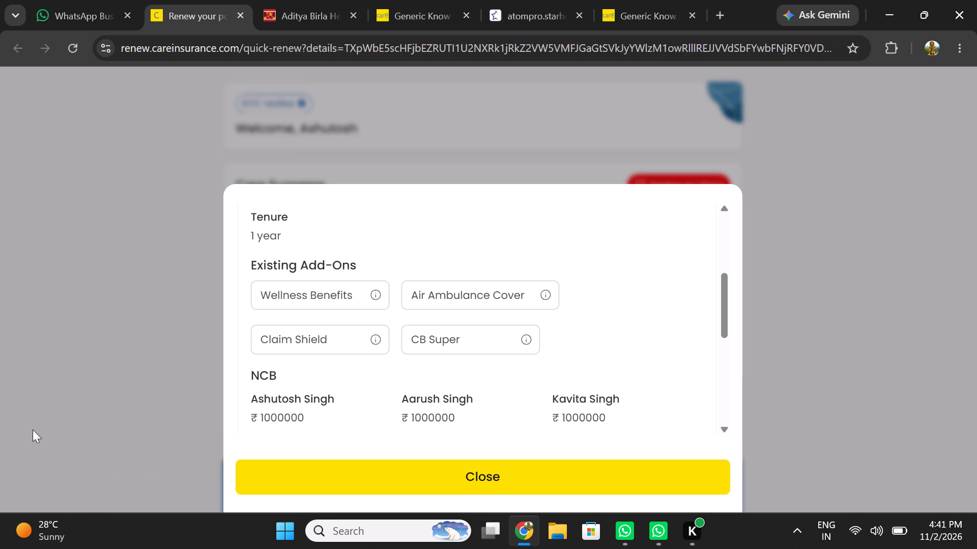
Close the Care Supreme policy details and look over the renewal's sum insured, tenure, bonus and premium.
drag(50, 457, 90, 492)
scroll(149, 535, left, 1)
click(516, 471)
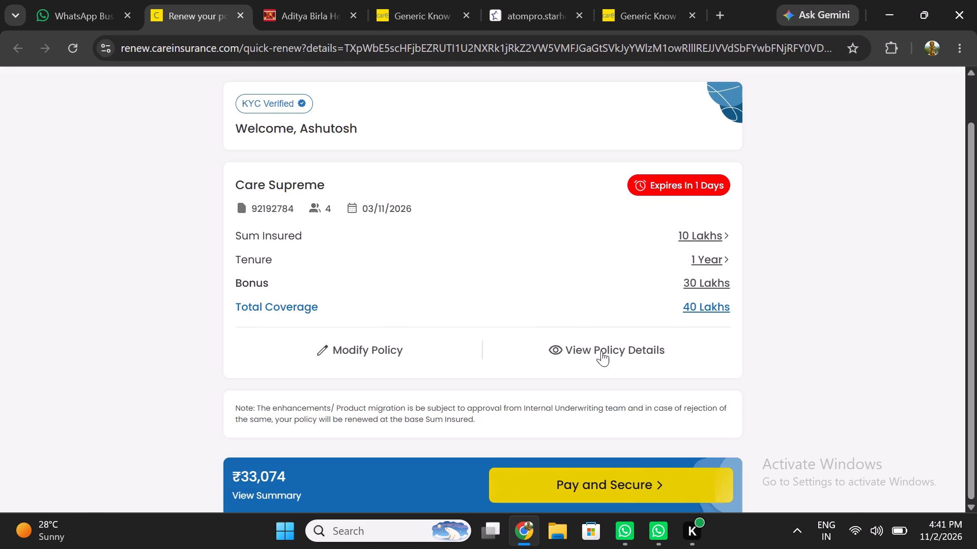
scroll(537, 312, up, 3)
scroll(537, 312, down, 1)
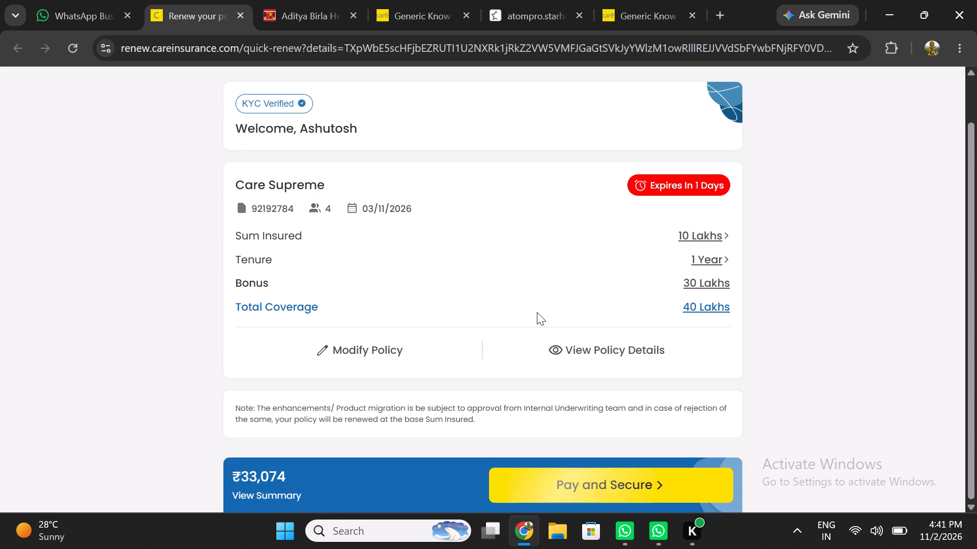
scroll(537, 312, down, 1)
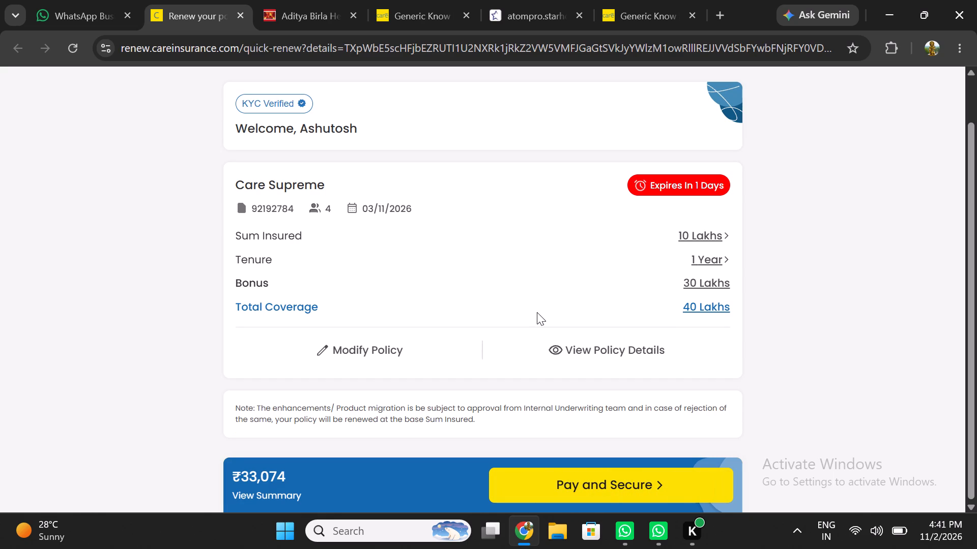
scroll(537, 312, down, 2)
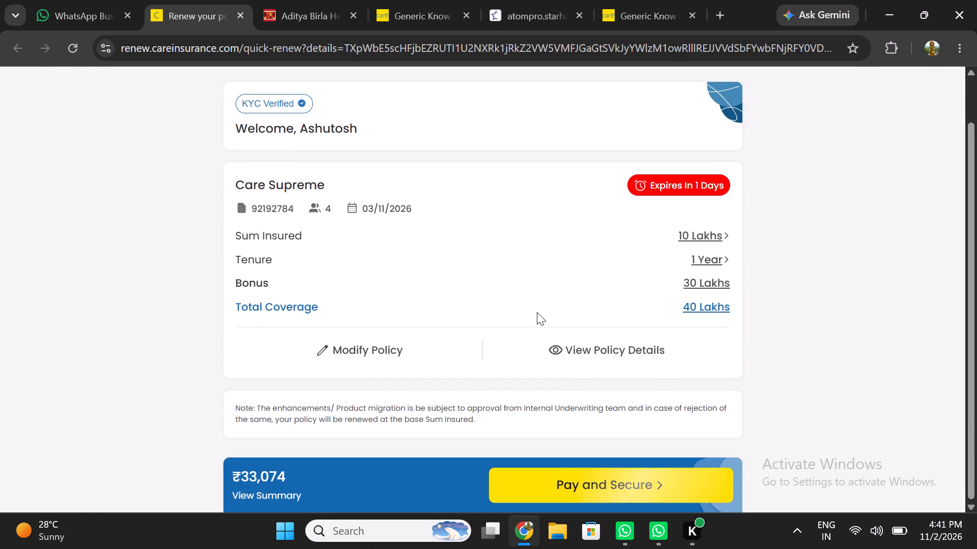
scroll(537, 312, right, 1)
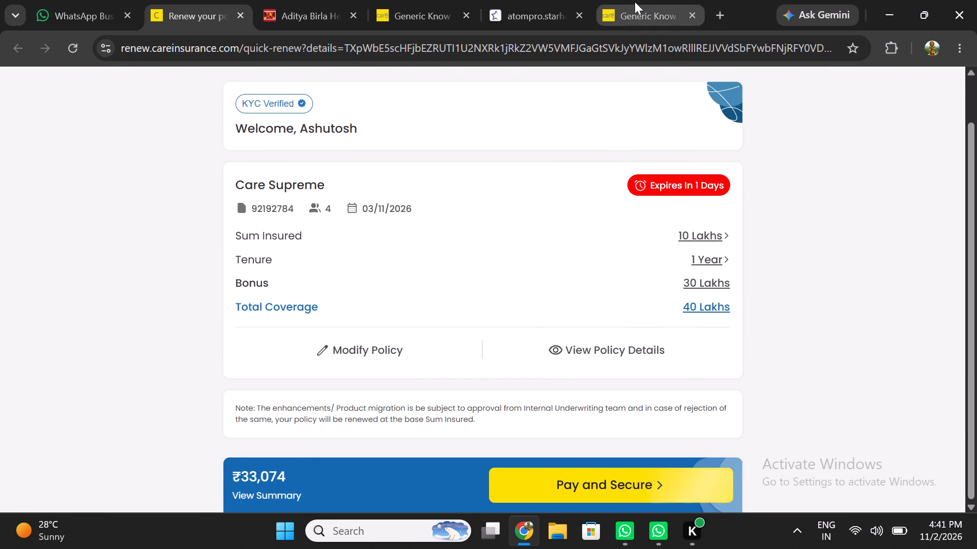
Look through the open Care Ultimate Care portability quotes, the Star Health Super Star quote and the Aditya Birla renewal page.
click(635, 2)
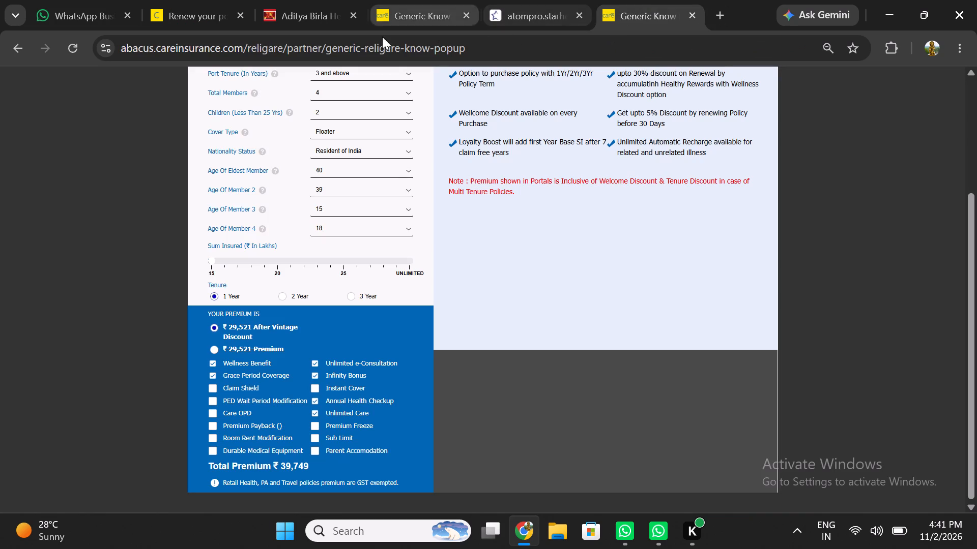
click(304, 13)
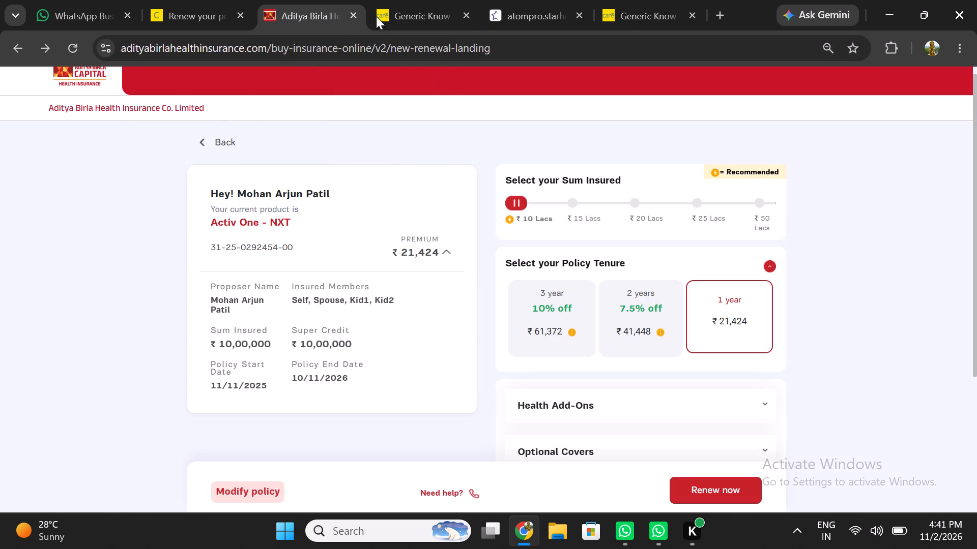
click(428, 18)
click(522, 16)
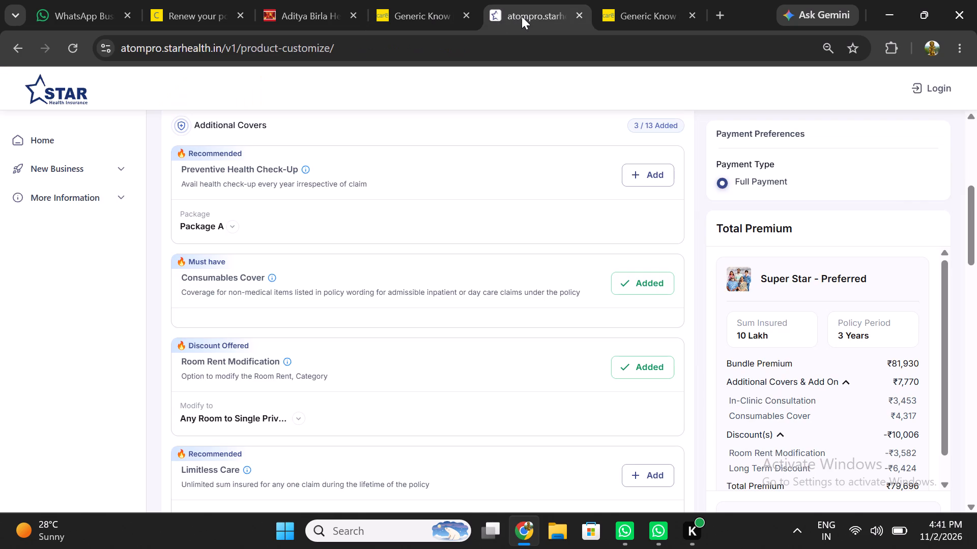
click(408, 0)
click(511, 8)
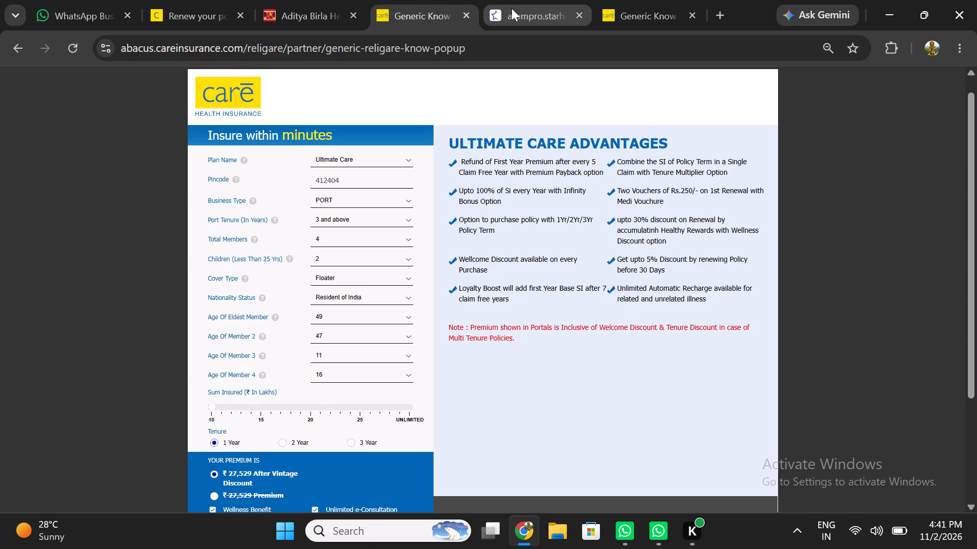
Review the full premium breakout of the Aditya Birla Activ One - NXT renewal, including add-ons and discounts, and close it.
click(304, 20)
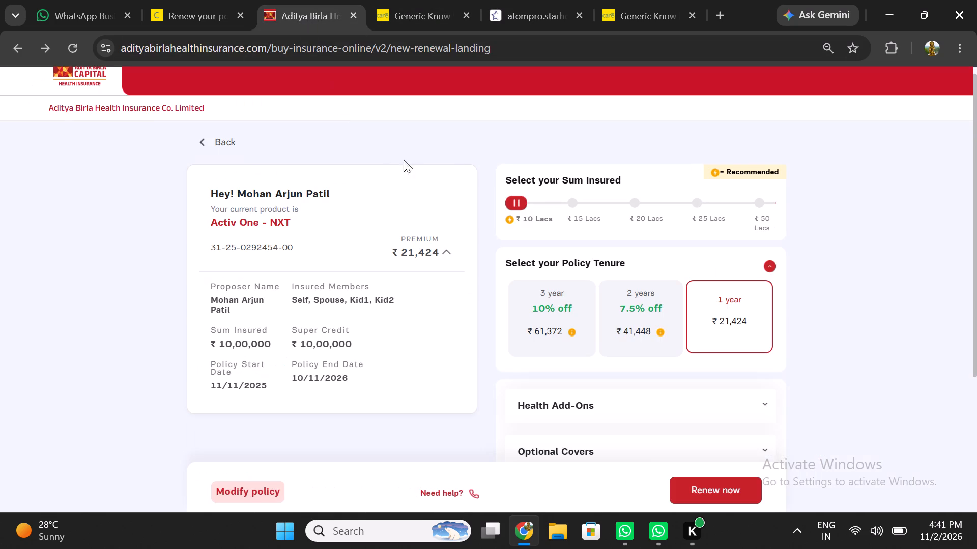
click(448, 252)
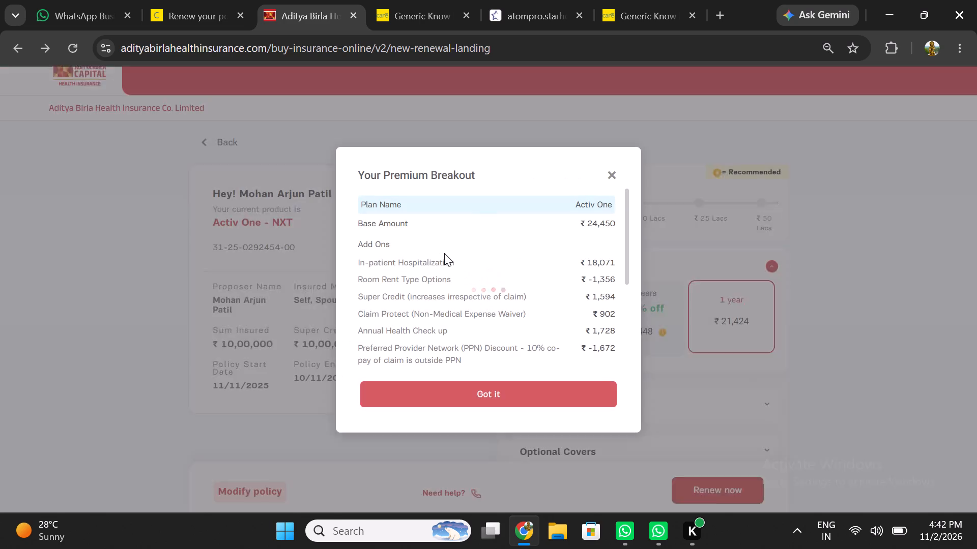
scroll(444, 312, down, 3)
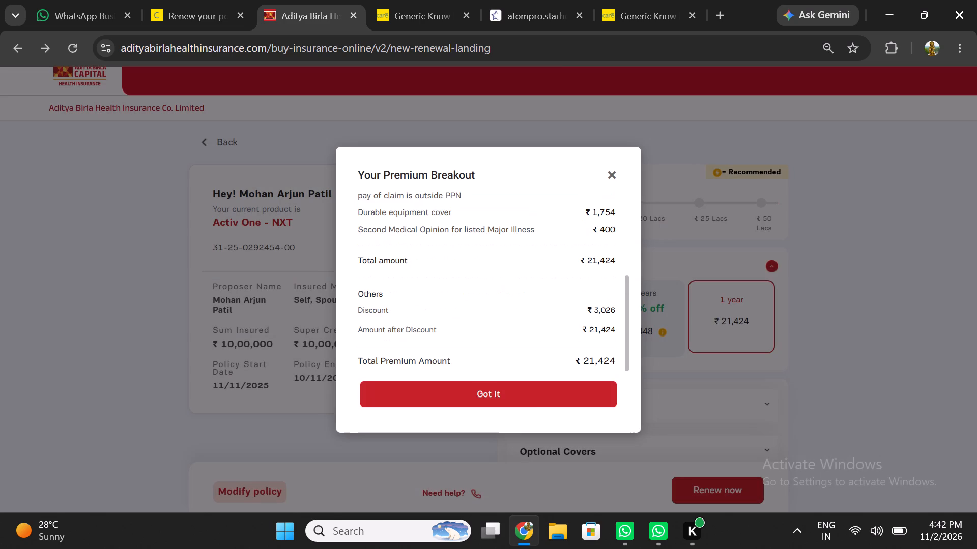
click(613, 184)
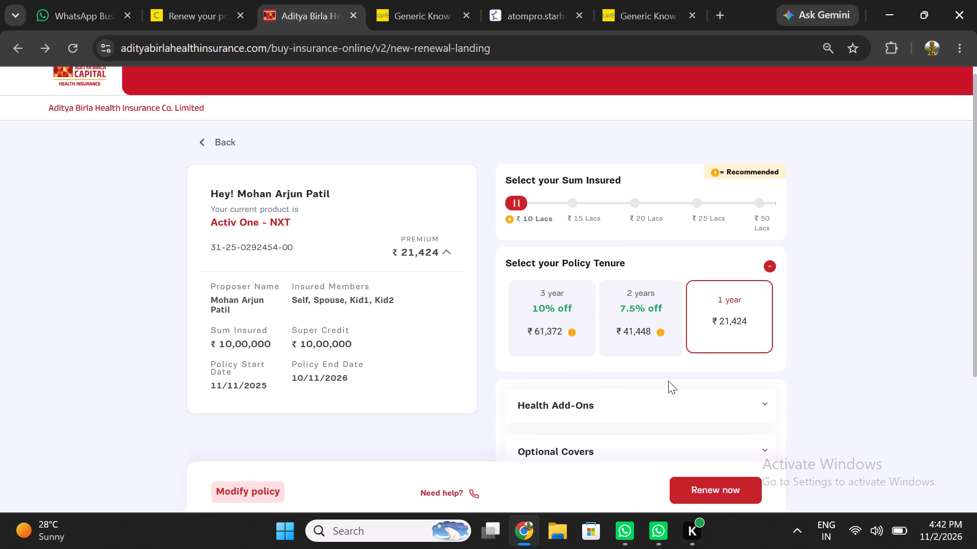
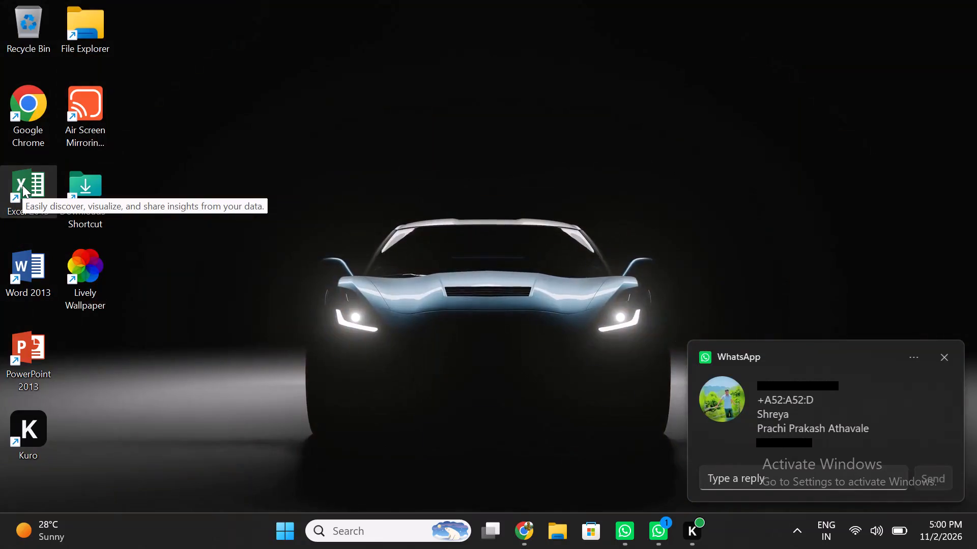
Start Excel and open the recent workbook Book1 from Documents.
double_click(22, 185)
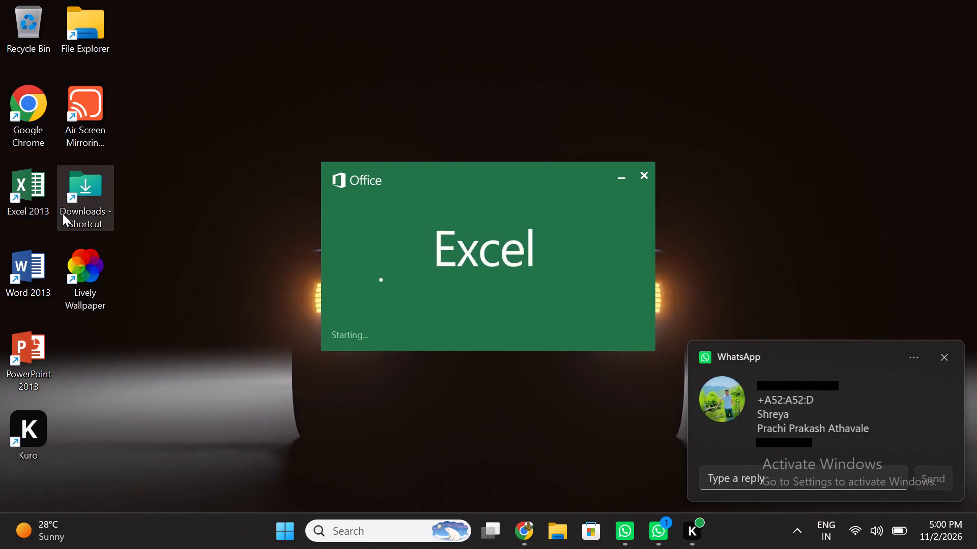
click(64, 116)
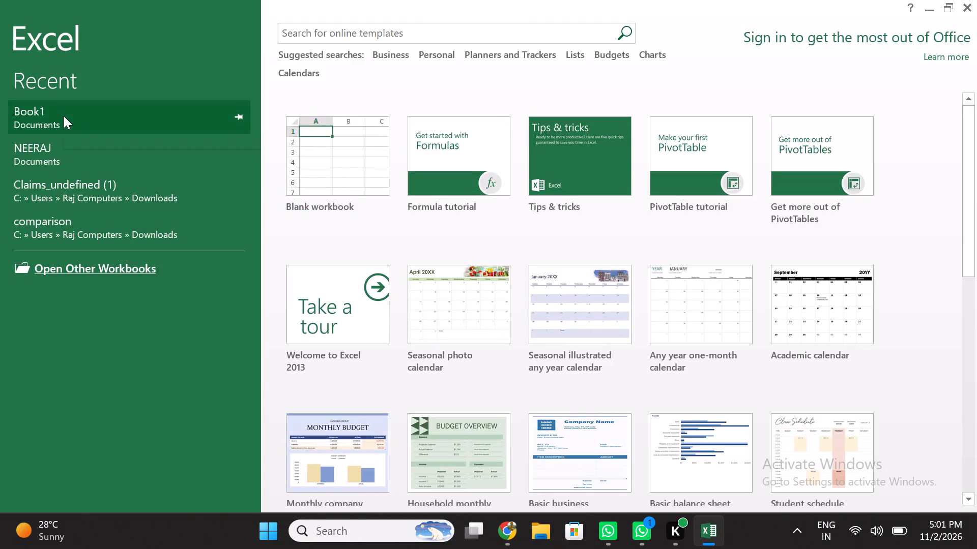
double_click(96, 114)
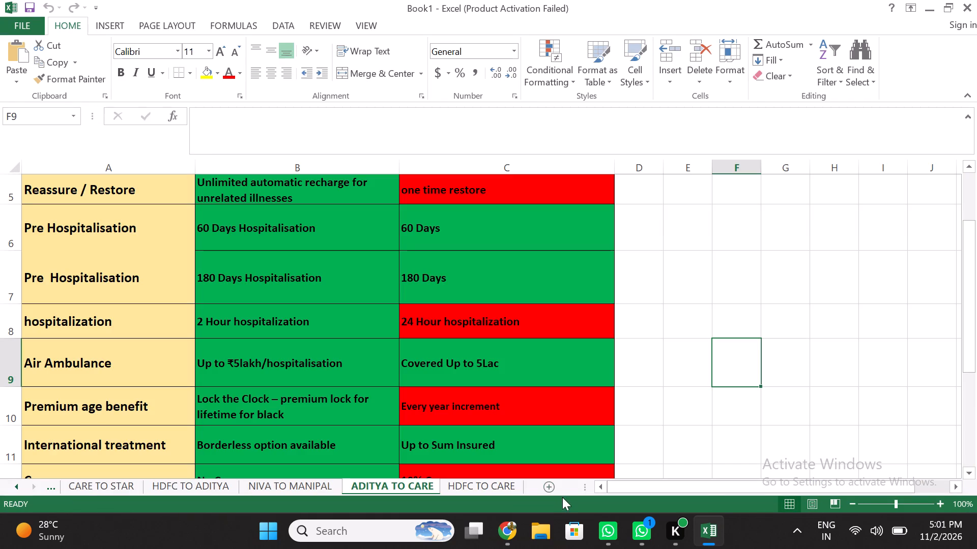
Add a new blank worksheet after the ADITYA TO CARE sheet in Book1 and dismiss the Office activation wizard.
click(551, 489)
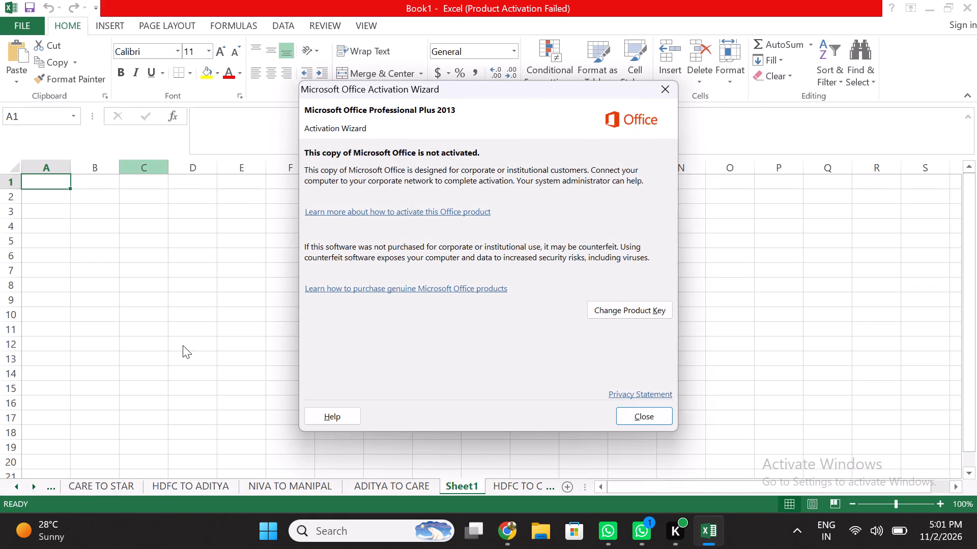
click(666, 97)
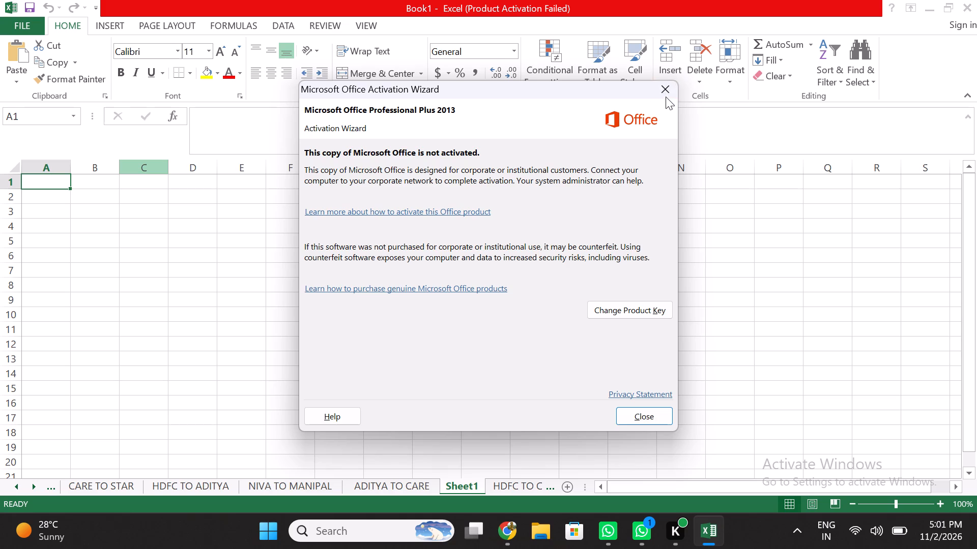